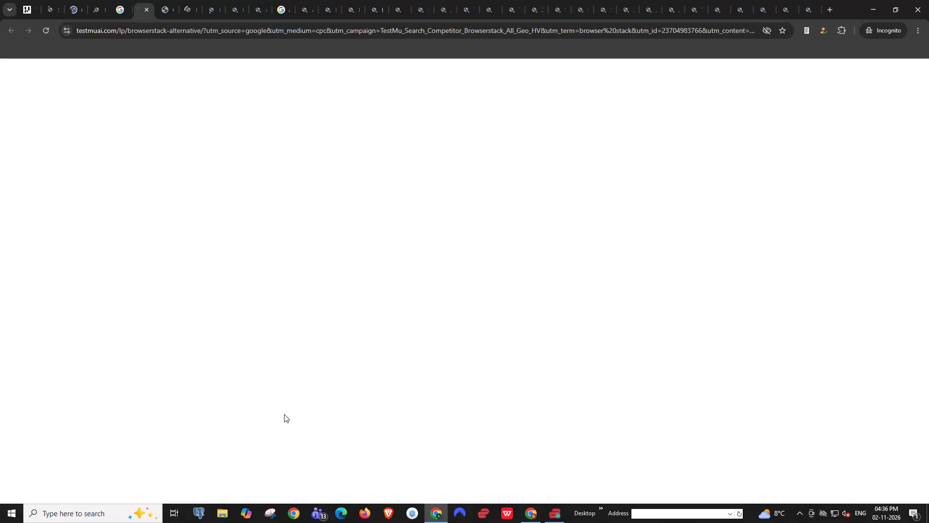
Examine the first two result pages for "automation tool for mobile application testing" for relevant sponsored ads, and close that search.
click(262, 9)
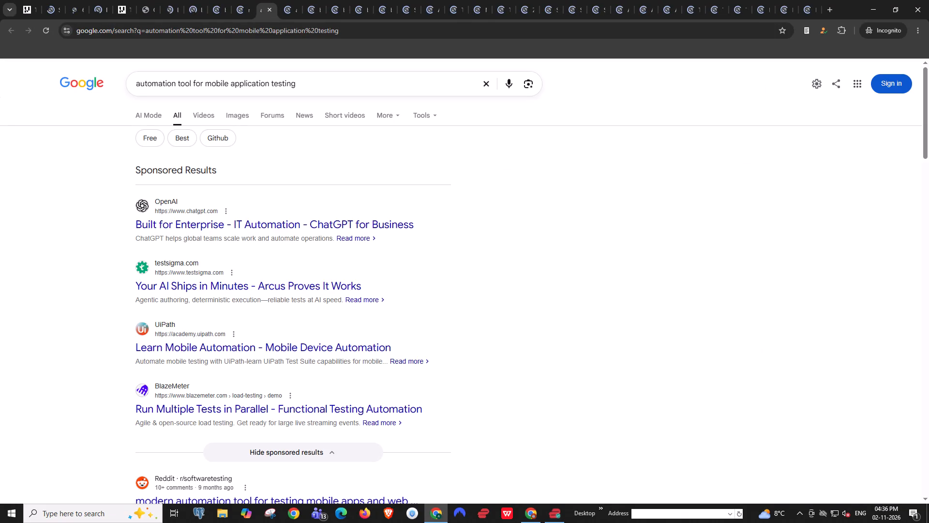
scroll(214, 233, down, 17)
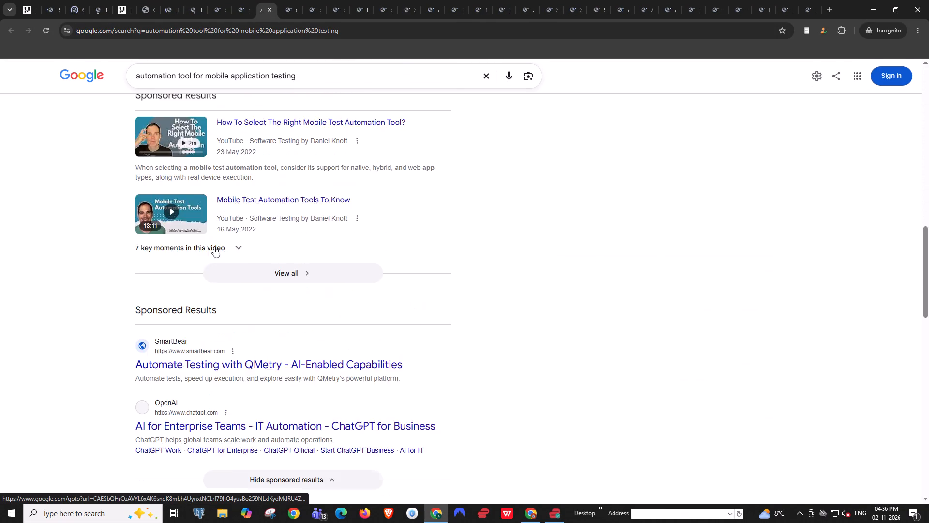
scroll(214, 246, down, 5)
scroll(215, 247, up, 3)
scroll(205, 268, down, 10)
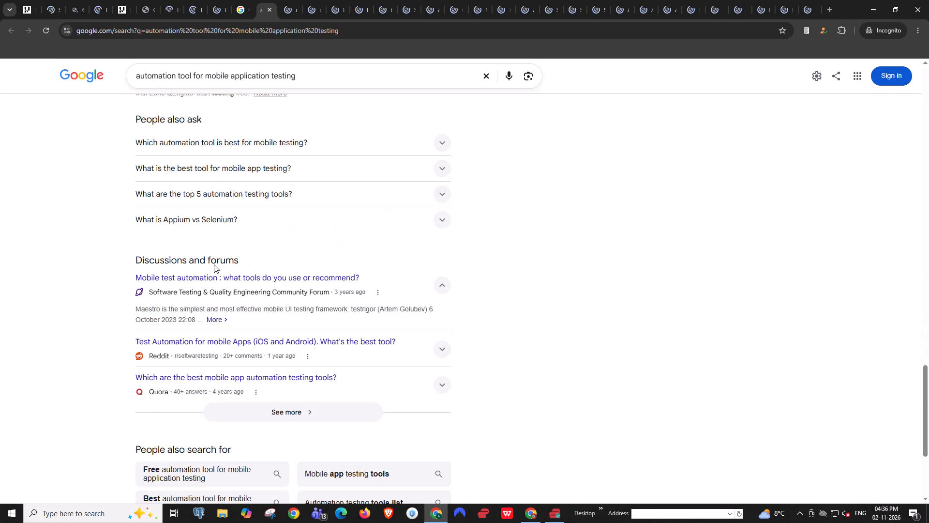
scroll(214, 264, down, 5)
click(246, 432)
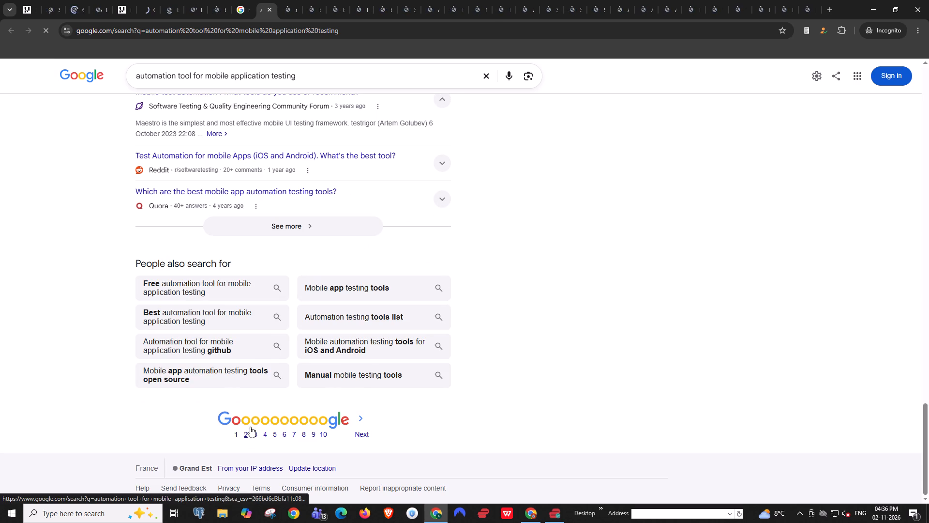
scroll(243, 190, down, 5)
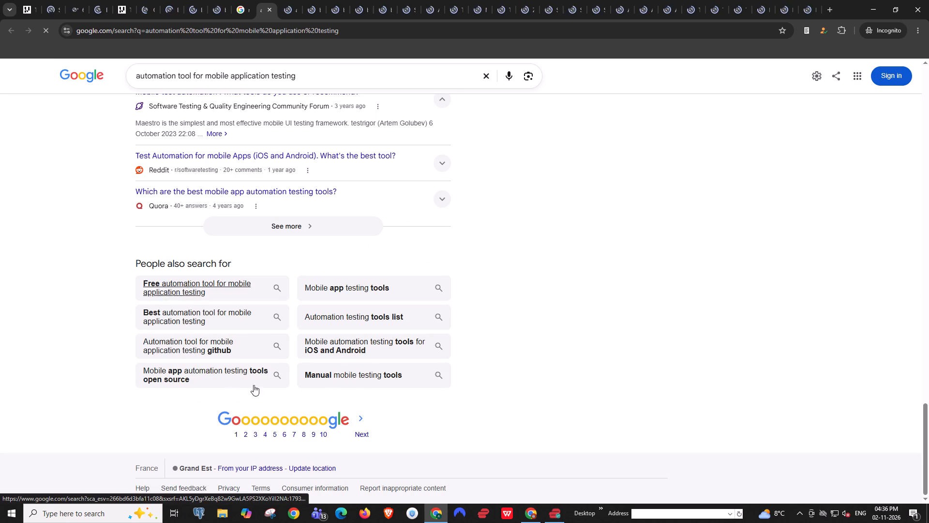
click(246, 437)
scroll(248, 269, down, 12)
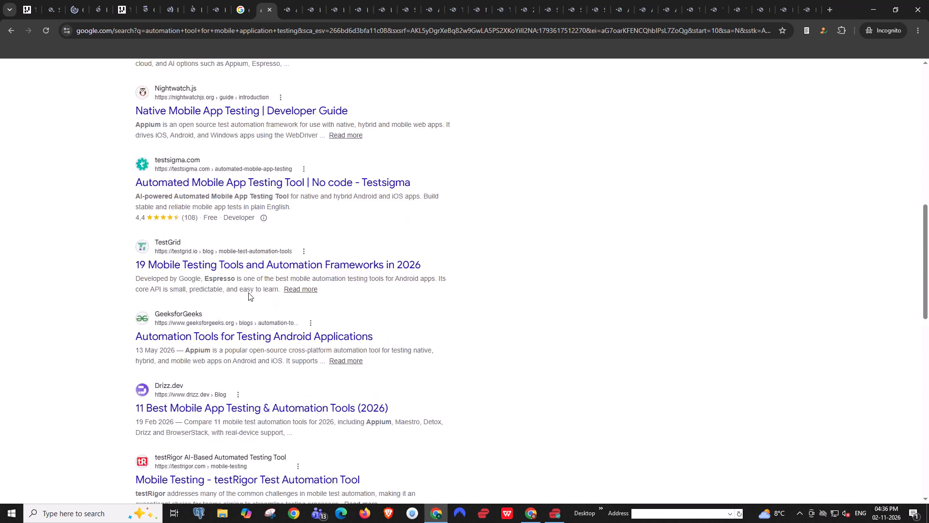
scroll(248, 292, down, 9)
key(ctrl+w)
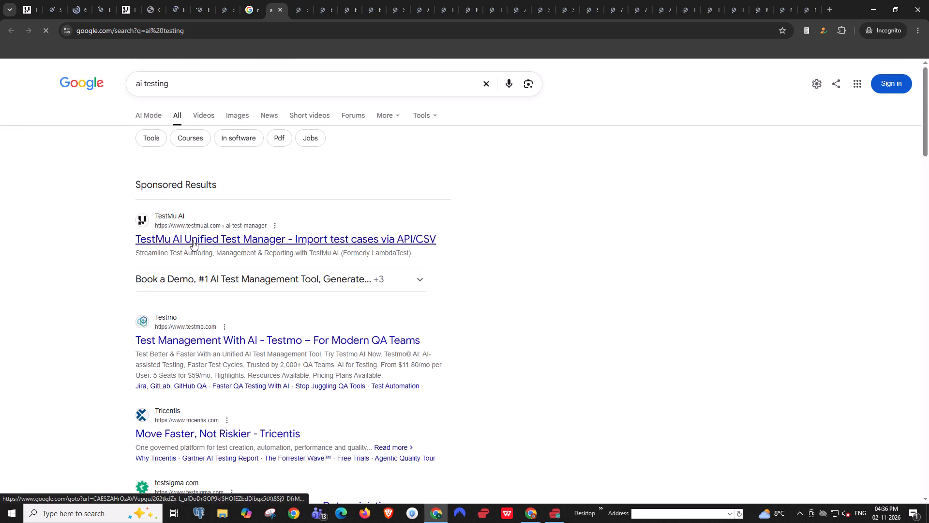
Open the TestMu AI, Testmo, Tricentis and testsigma ads from the top sponsored "ai testing" results, each in its own tab.
ctrl+click(157, 237)
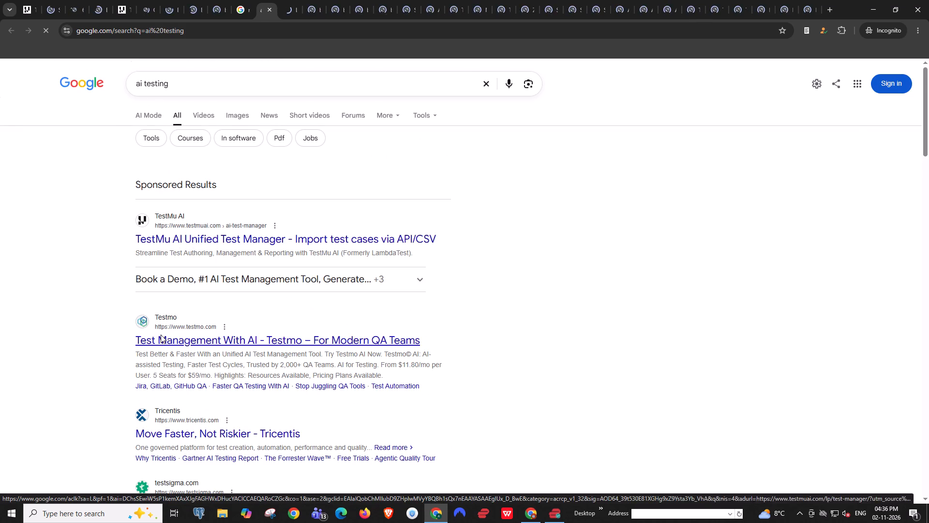
ctrl+click(161, 335)
ctrl+click(161, 431)
scroll(165, 430, down, 4)
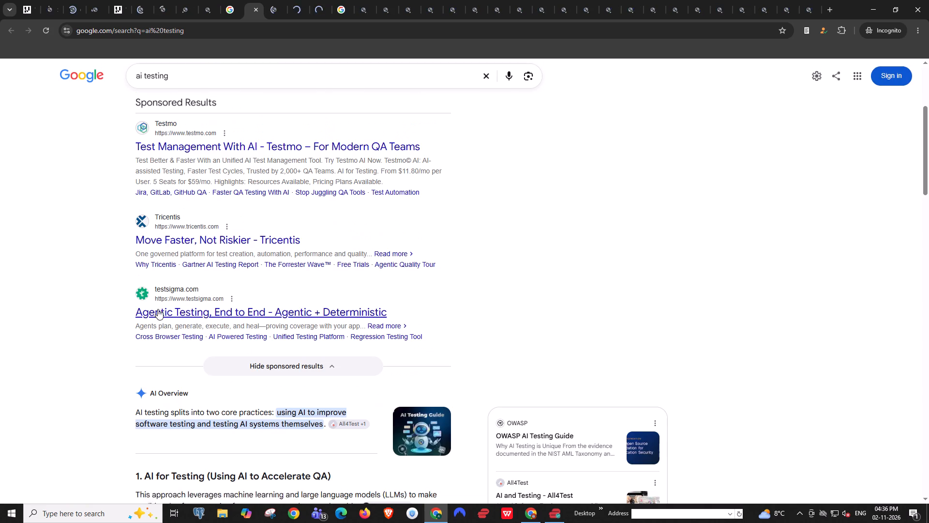
ctrl+click(154, 309)
scroll(225, 314, down, 4)
In the Kywrd sheet of the task spreadsheet, enter 2 in the Testmu column for the Live keyword's France row.
key(alt+Tab)
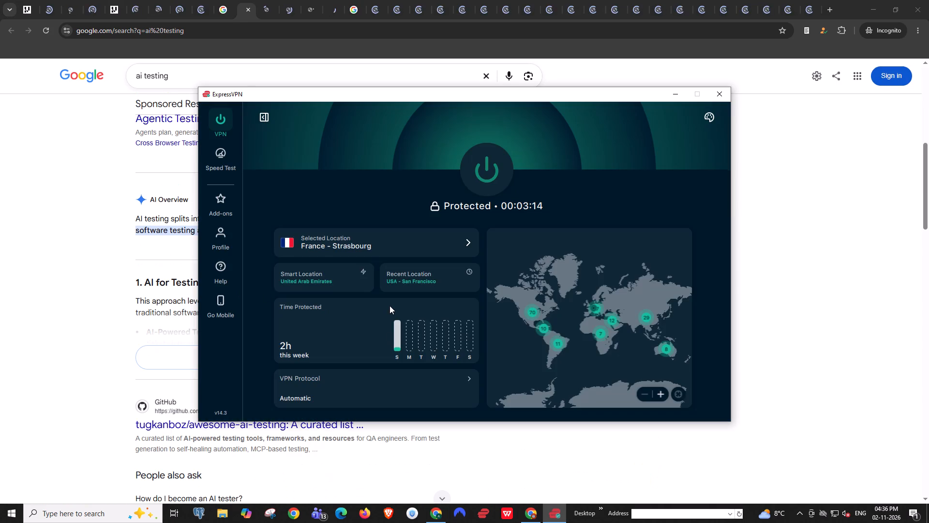
key(alt+Tab)
key(alt+Tab)
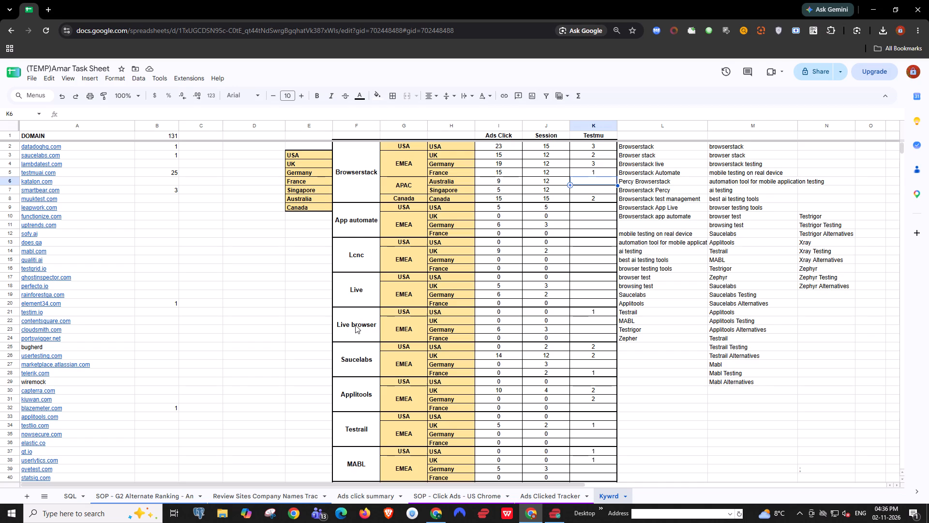
click(591, 284)
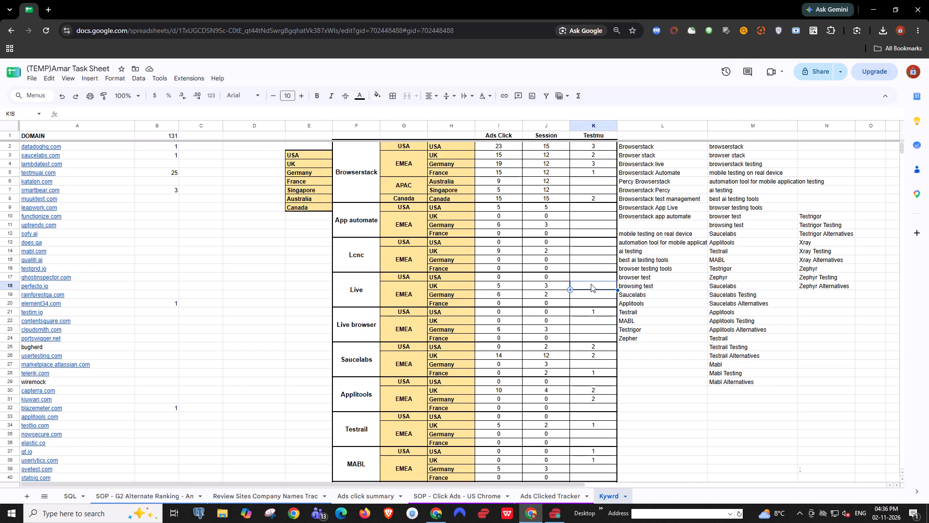
key(Down)
key(Down)
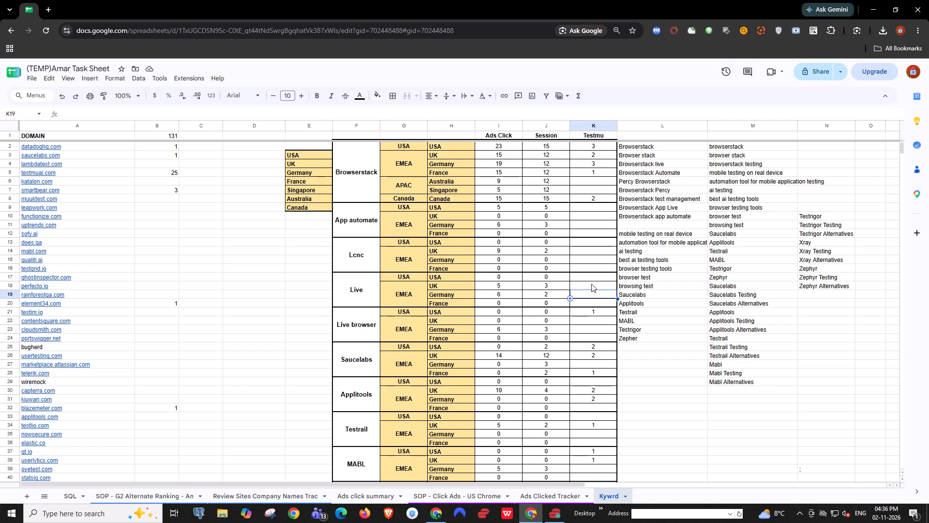
key(2)
key(Return)
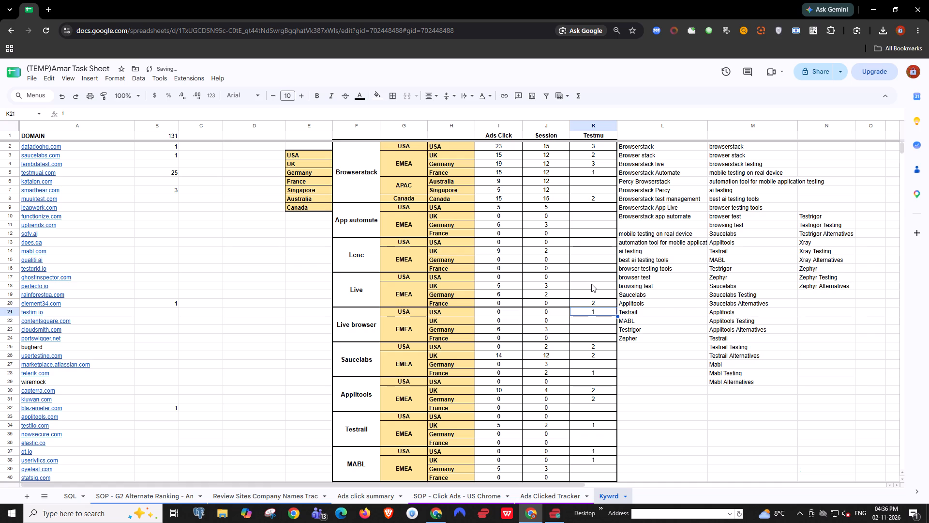
Return to the "ai testing" results and open the Testmo ad "See Testmo AI in Action" from the lower sponsored results.
key(alt+Tab)
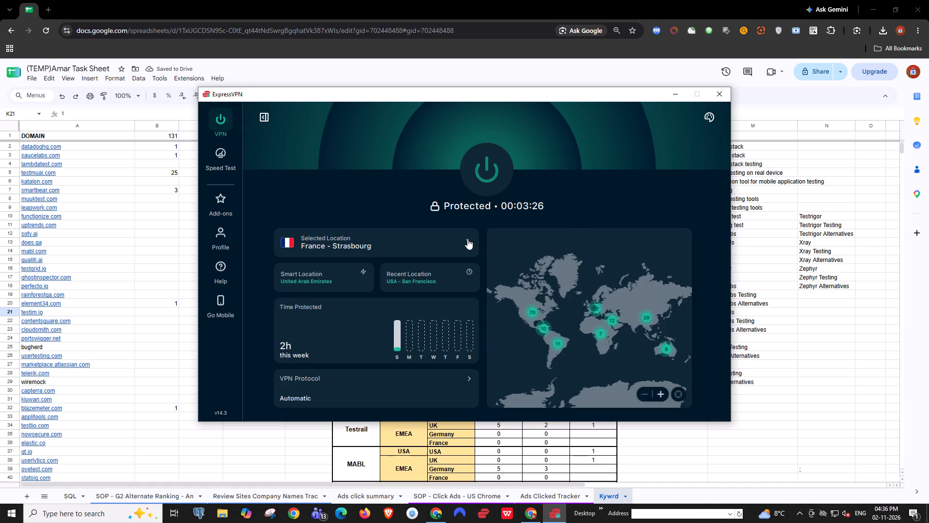
key(alt+Tab)
key(alt+Tab)
scroll(461, 242, down, 15)
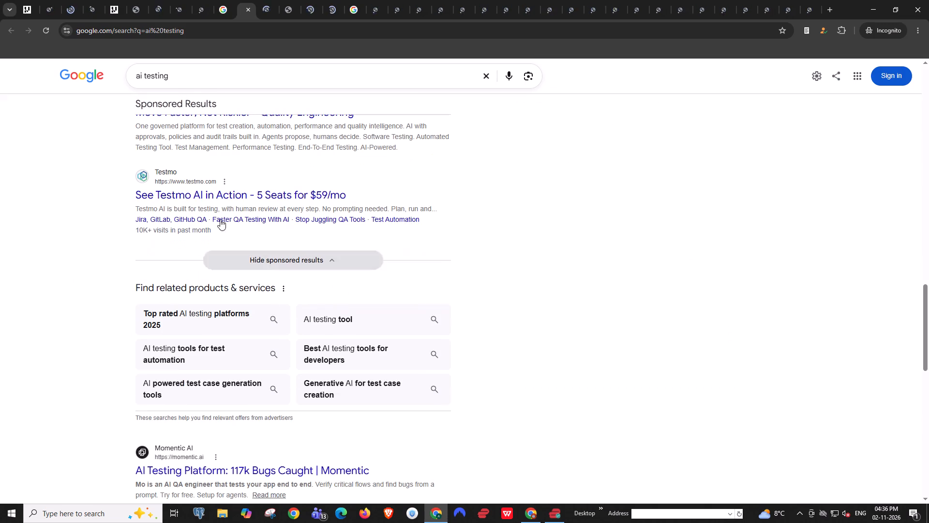
ctrl+click(190, 196)
Examine the rest of the "ai testing" results and their second page for sponsored ads, and close that search.
scroll(230, 243, down, 6)
scroll(263, 258, up, 1)
scroll(263, 258, down, 5)
scroll(280, 358, down, 4)
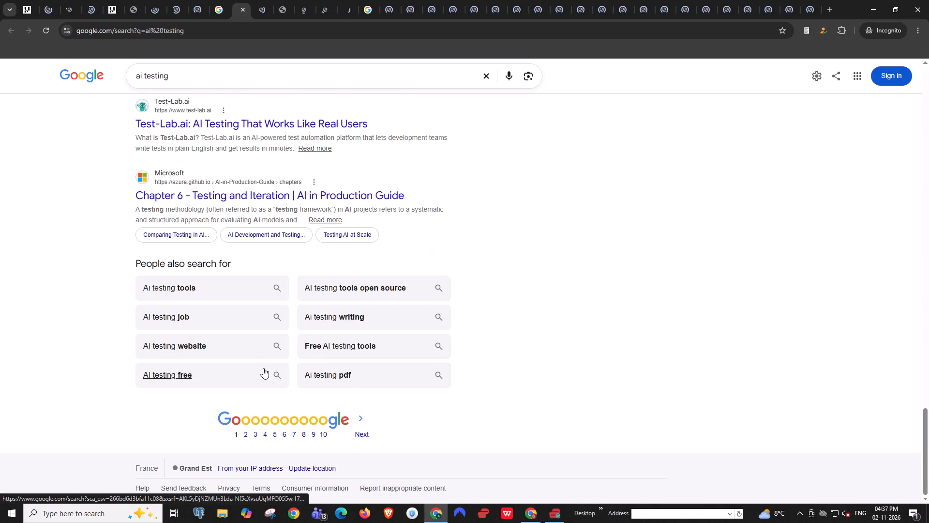
click(246, 435)
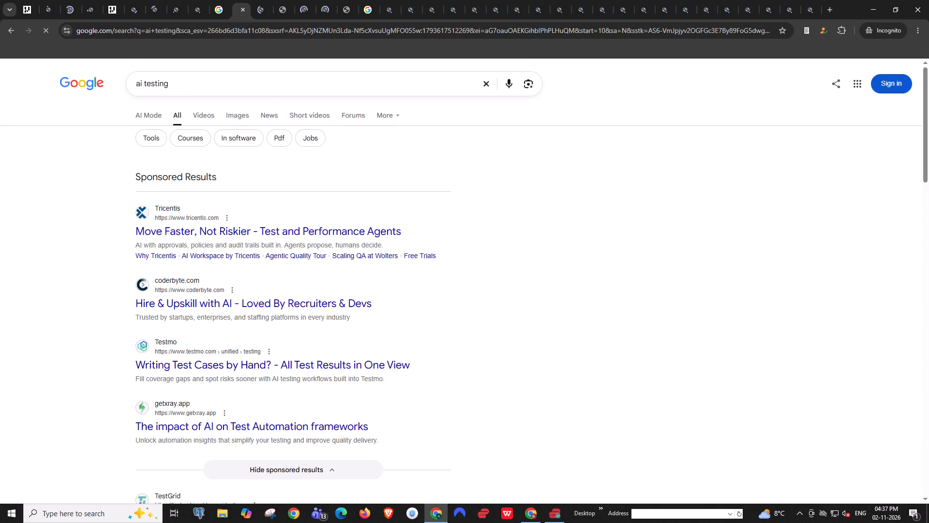
scroll(186, 231, down, 20)
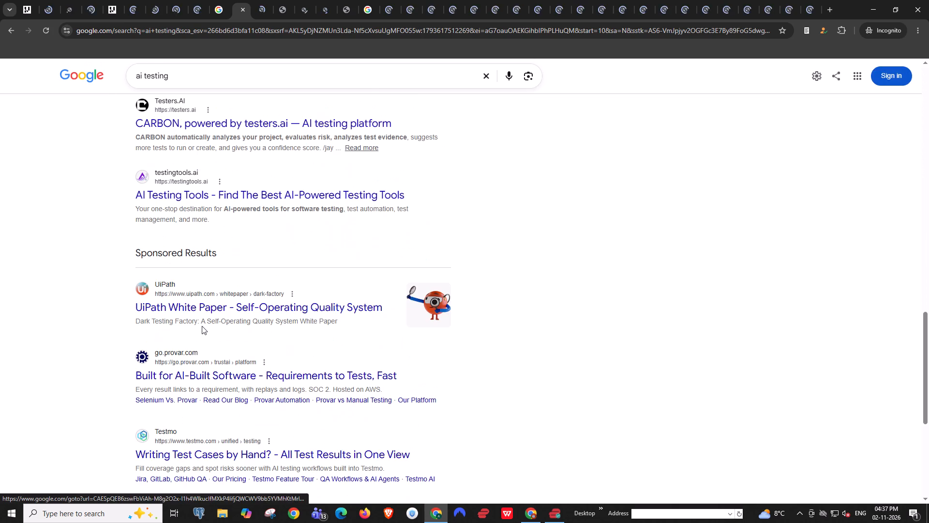
key(ctrl+w)
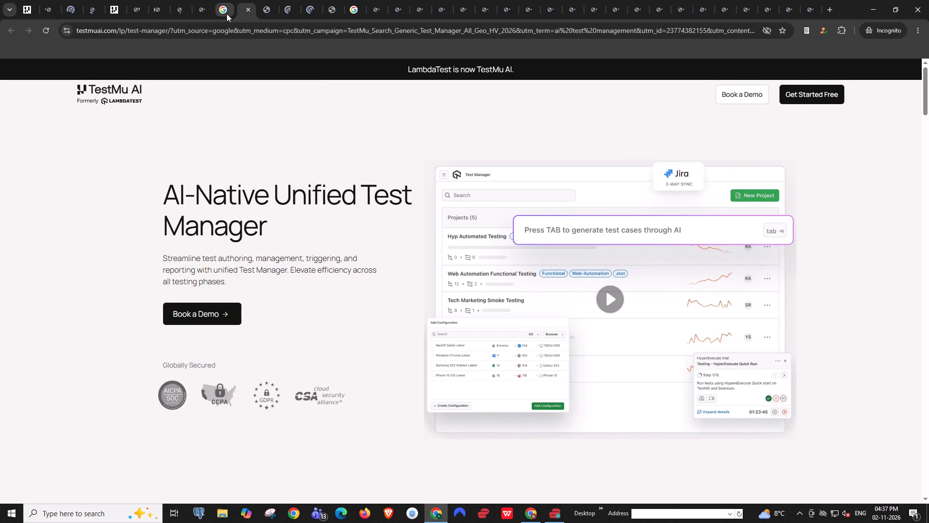
Examine the search results for "mobile testing on real device" for sponsored ads, and close that search.
click(223, 10)
scroll(240, 213, down, 5)
scroll(252, 274, down, 9)
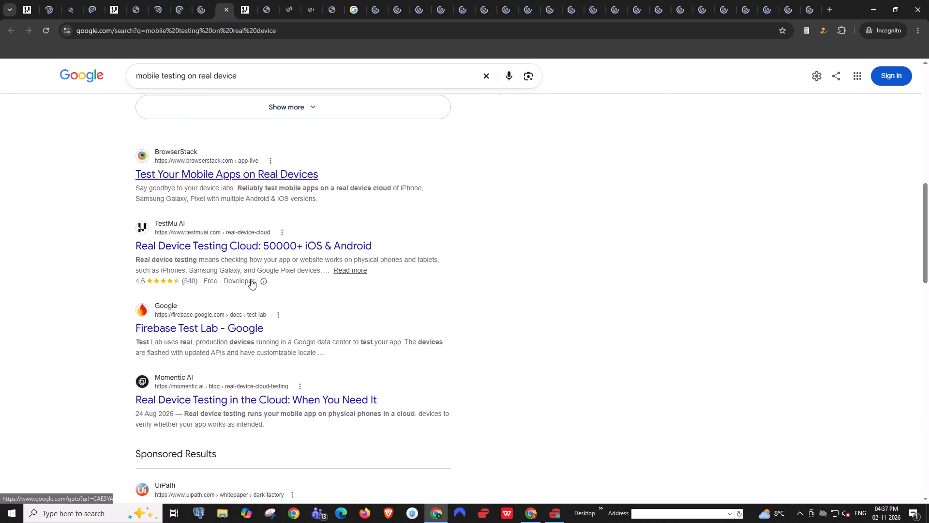
scroll(251, 279, down, 5)
scroll(254, 284, up, 6)
key(ctrl+w)
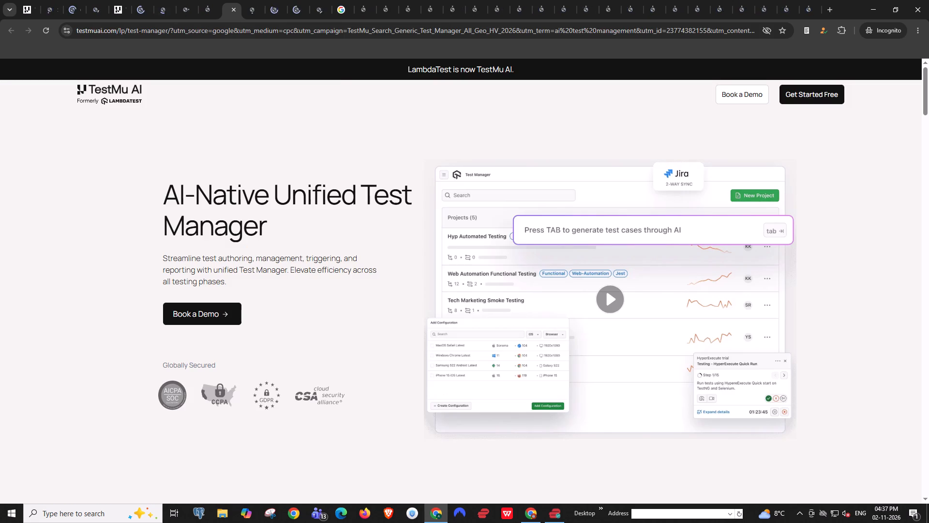
Examine the first two result pages for "best ai testing tools" for relevant sponsored ads, and close that search.
click(335, 15)
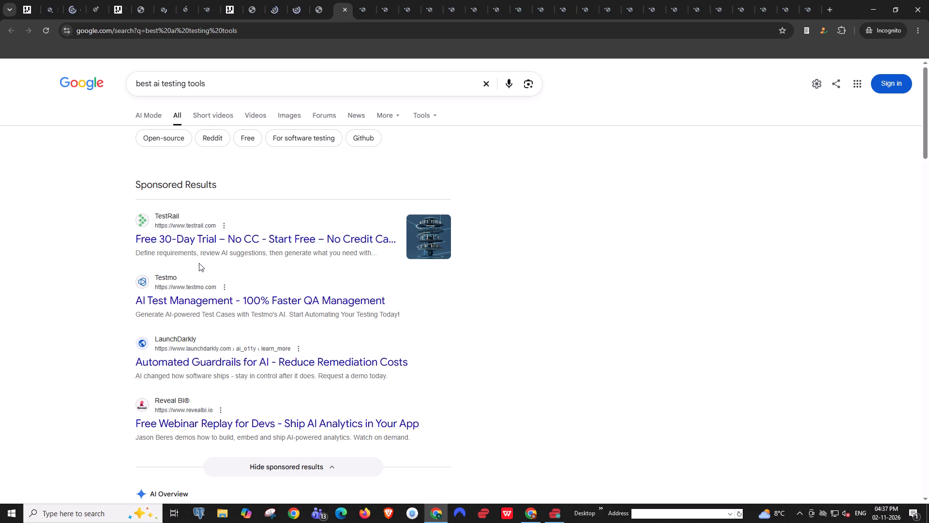
scroll(200, 240, down, 14)
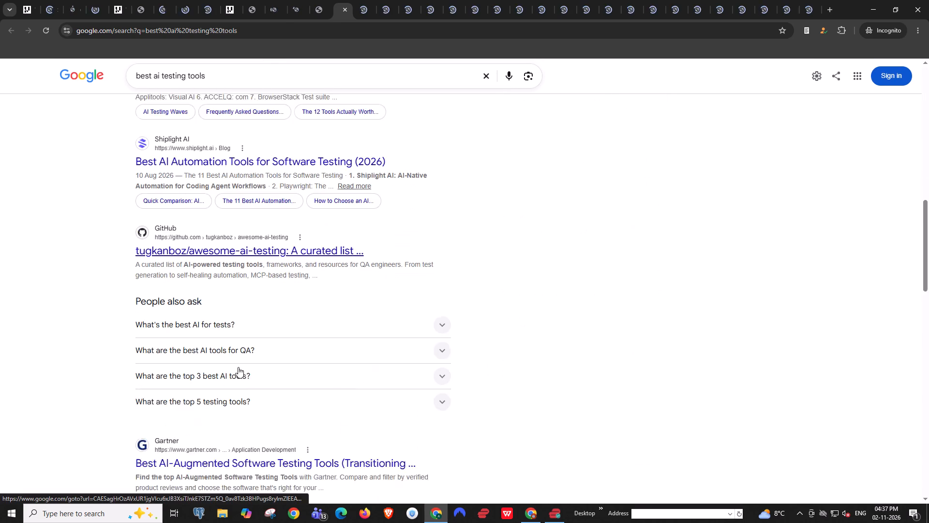
scroll(239, 373, down, 4)
scroll(257, 410, down, 12)
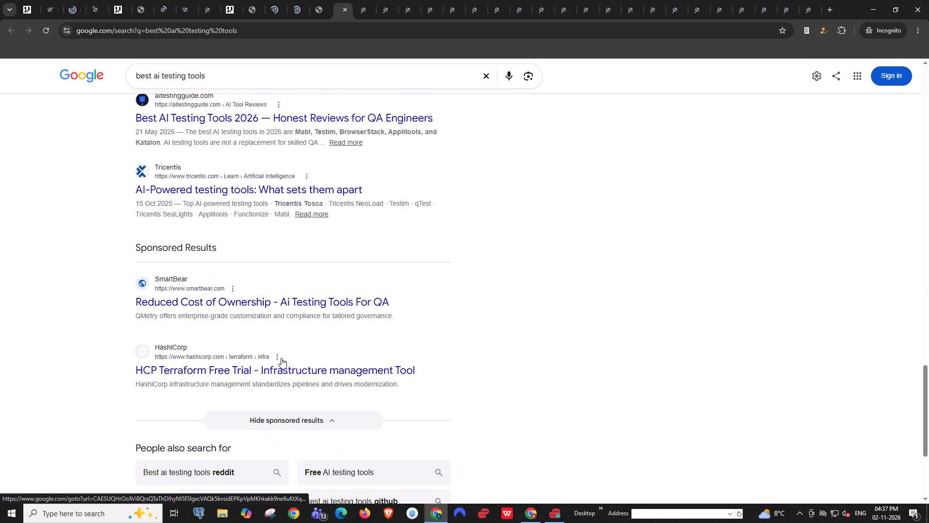
scroll(292, 352, down, 2)
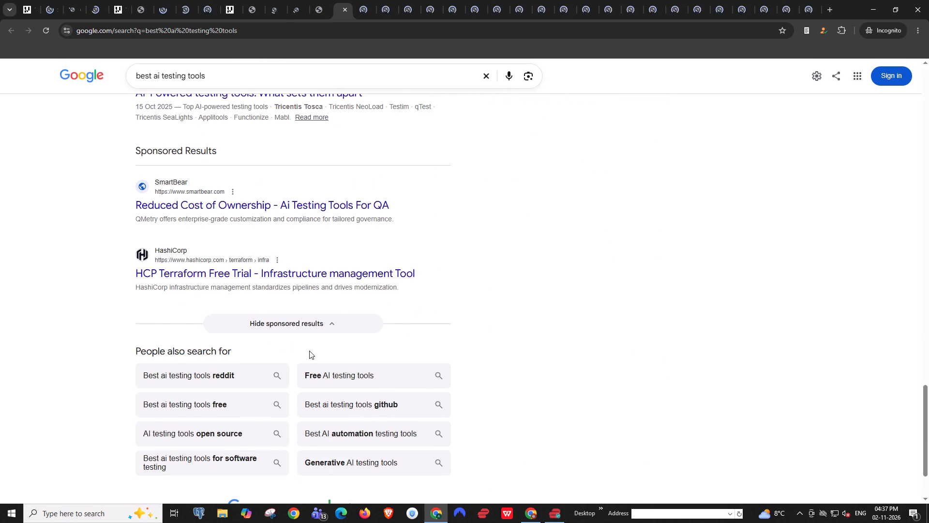
scroll(311, 345, down, 4)
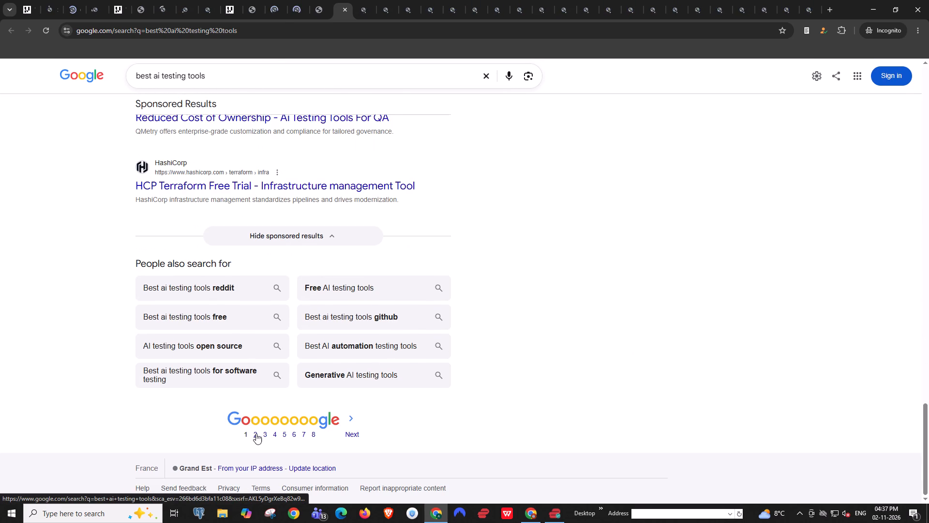
click(256, 433)
scroll(257, 270, down, 14)
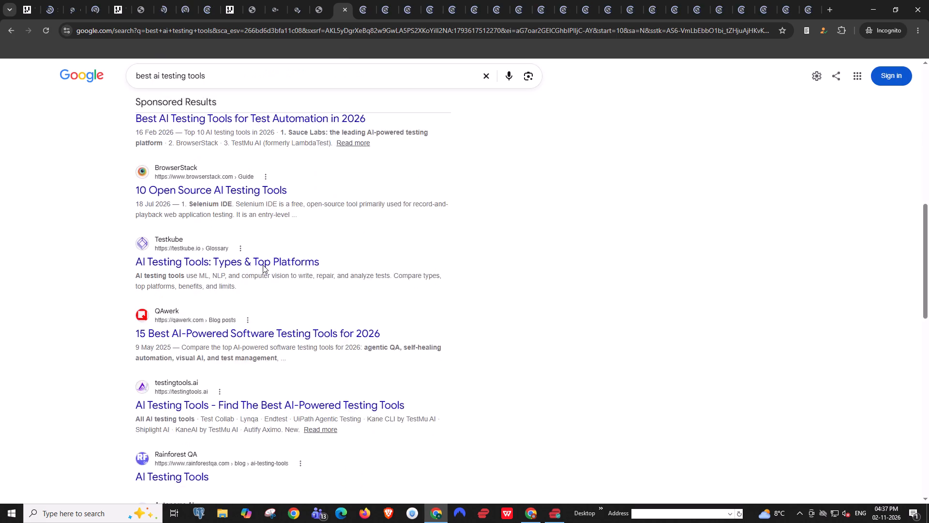
scroll(263, 265, down, 5)
scroll(238, 305, down, 2)
key(ctrl+w)
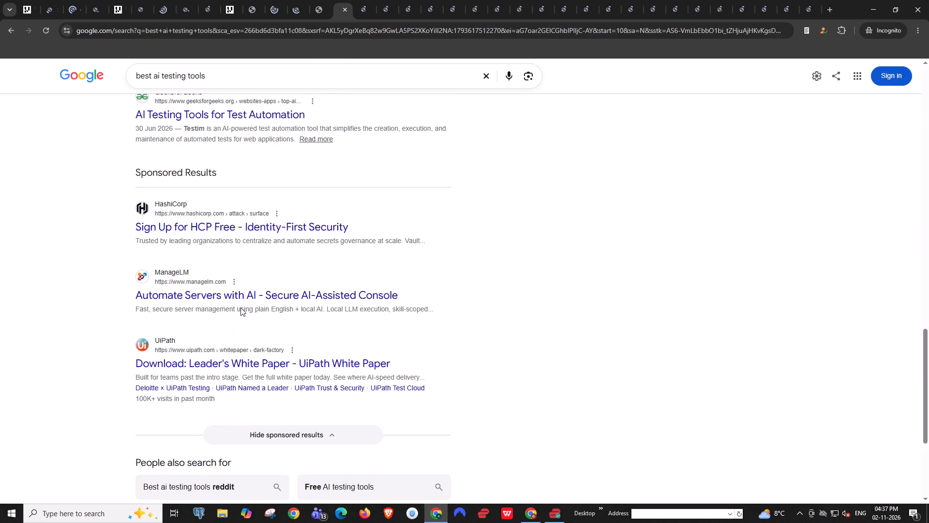
Examine the first two result pages for "browser testing tools" for relevant sponsored ads, and close that search.
scroll(265, 200, down, 15)
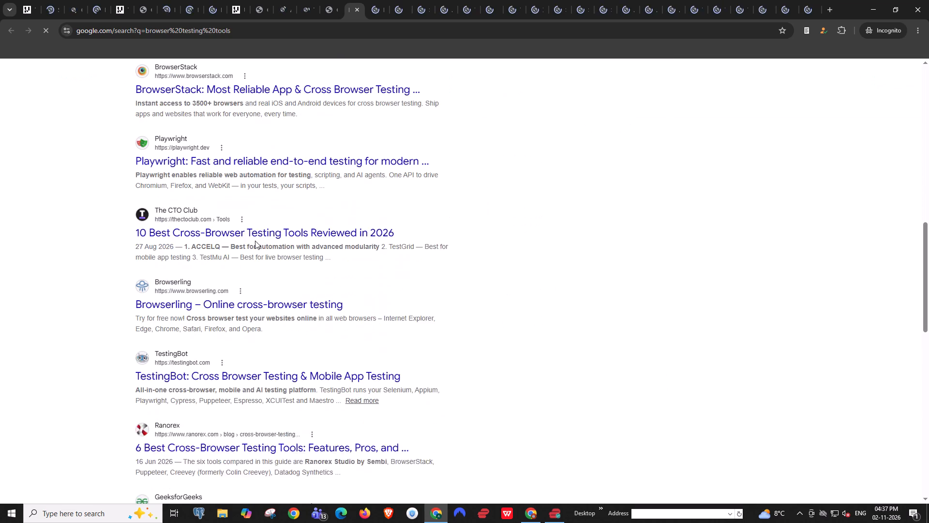
scroll(255, 241, down, 7)
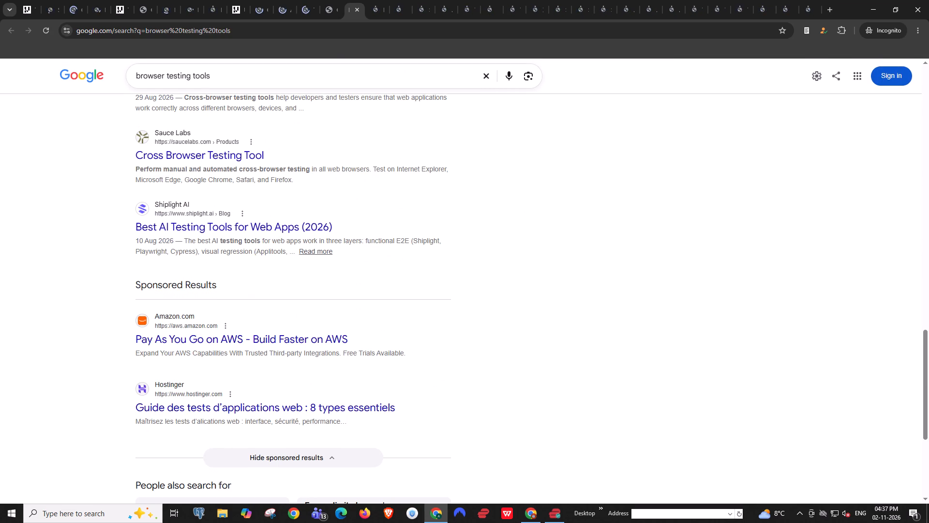
scroll(270, 228, down, 10)
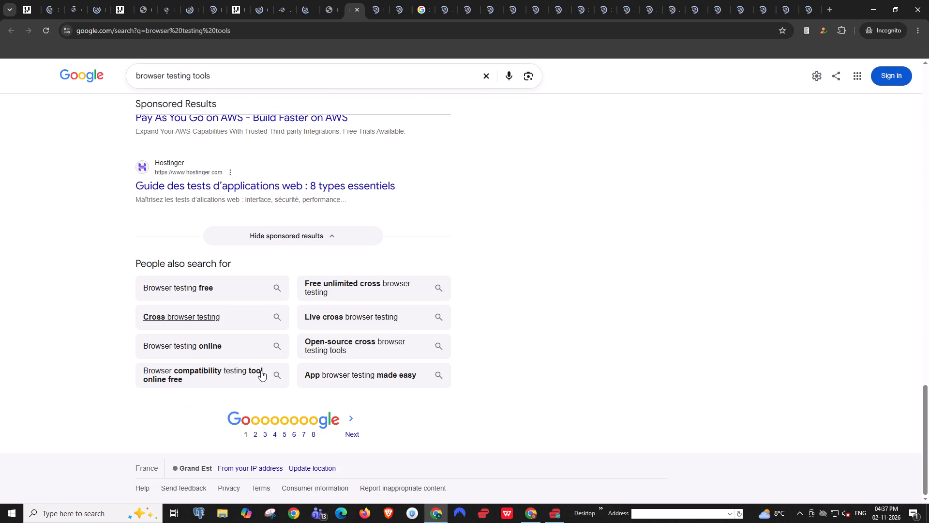
click(255, 435)
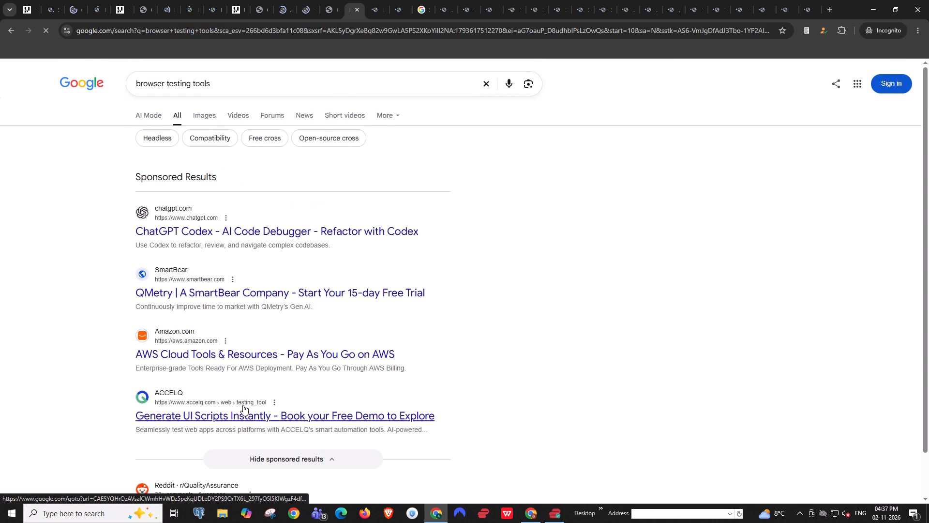
scroll(358, 320, down, 4)
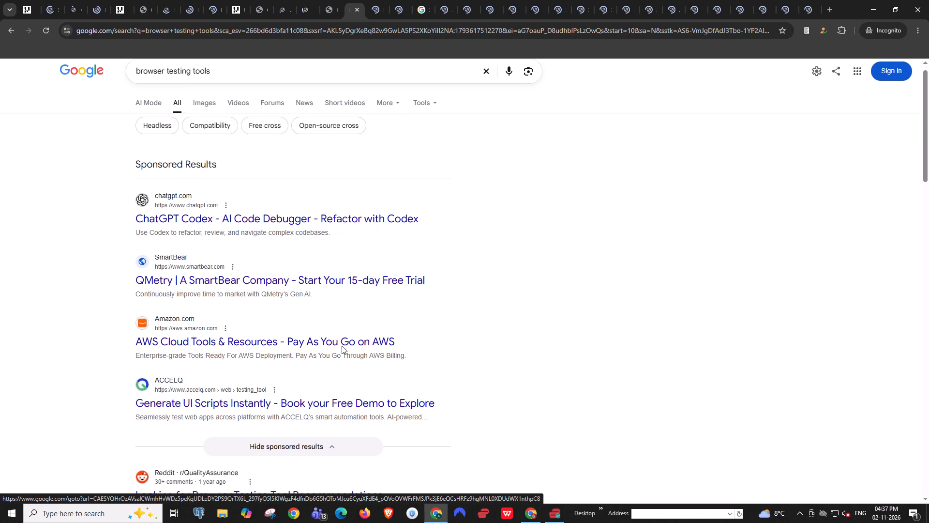
scroll(342, 346, down, 20)
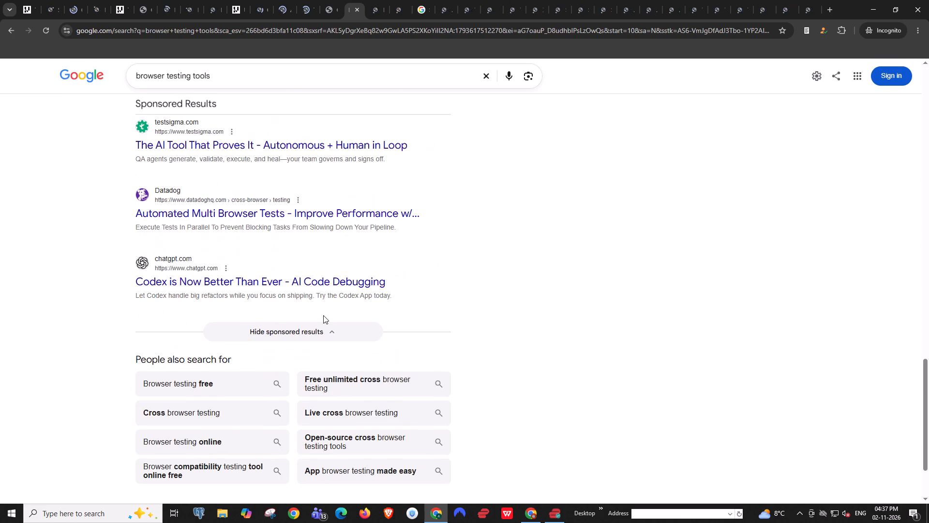
key(ctrl+w)
Examine the search results for "browser test" for sponsored ads, and close that search.
scroll(321, 169, down, 9)
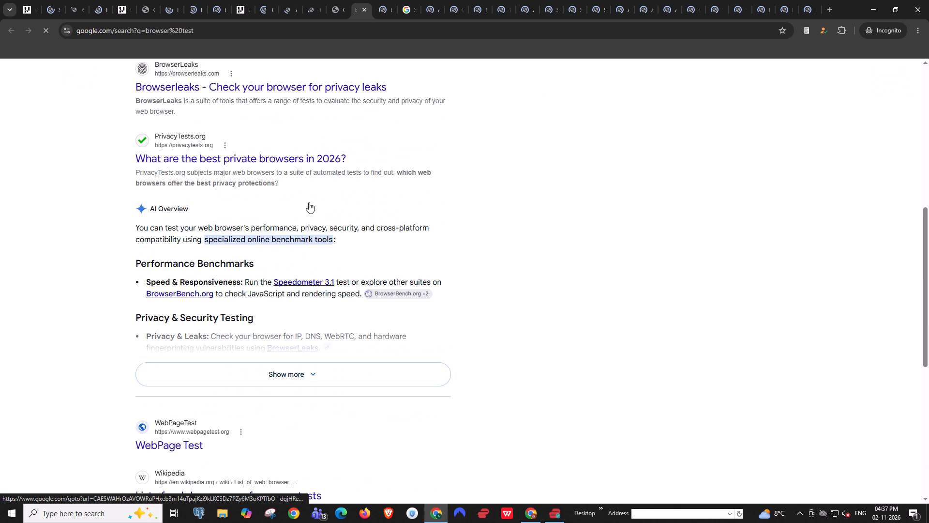
scroll(309, 202, down, 10)
scroll(309, 203, up, 5)
scroll(265, 261, down, 1)
scroll(265, 261, up, 2)
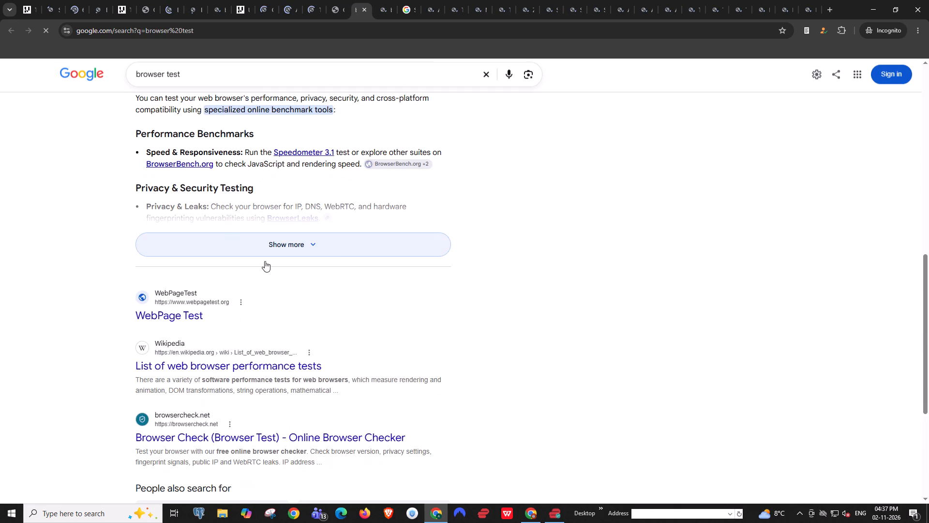
key(ctrl+w)
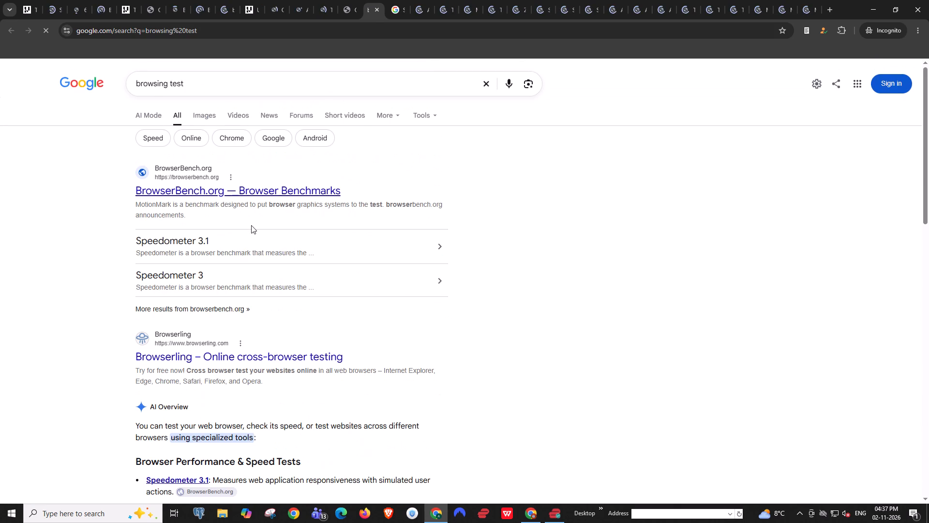
Examine the first two result pages for "browsing test" for sponsored ads, and close that search.
scroll(225, 162, down, 9)
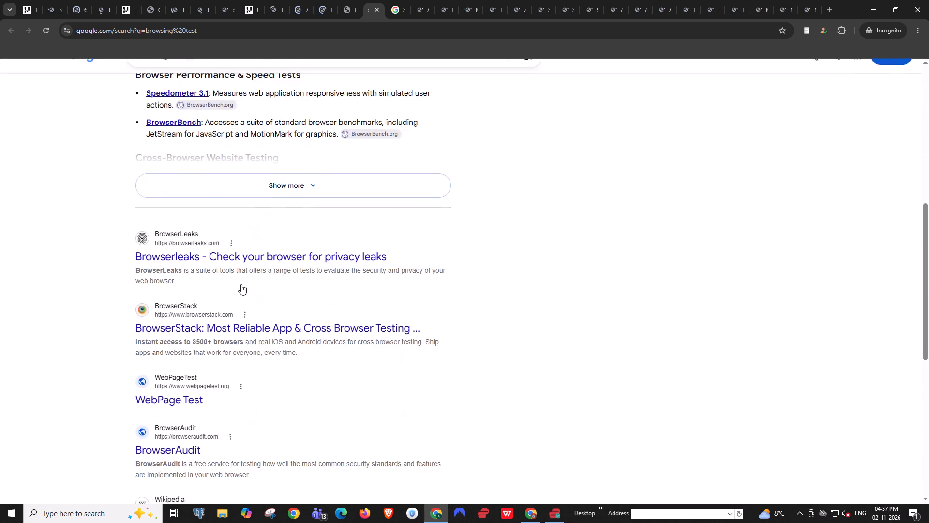
scroll(241, 284, down, 13)
click(245, 434)
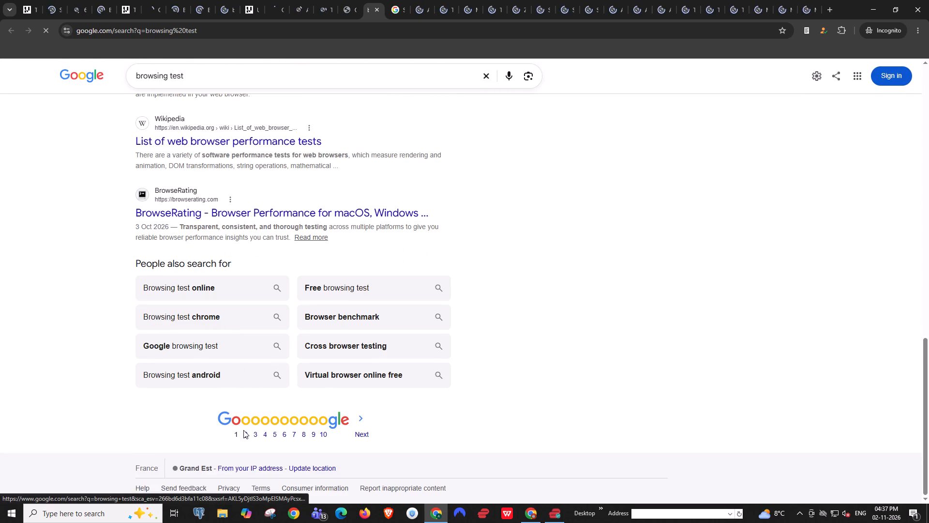
scroll(249, 352, down, 8)
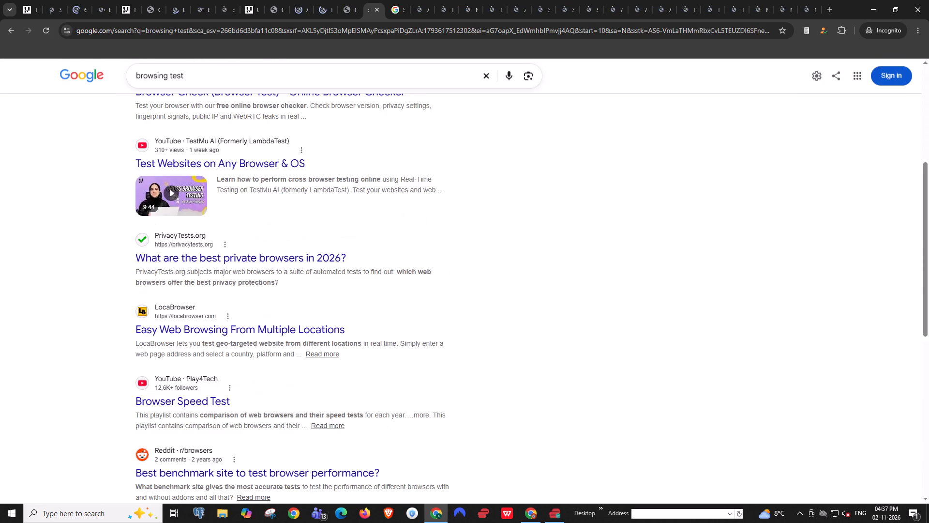
scroll(262, 352, down, 11)
scroll(265, 352, down, 13)
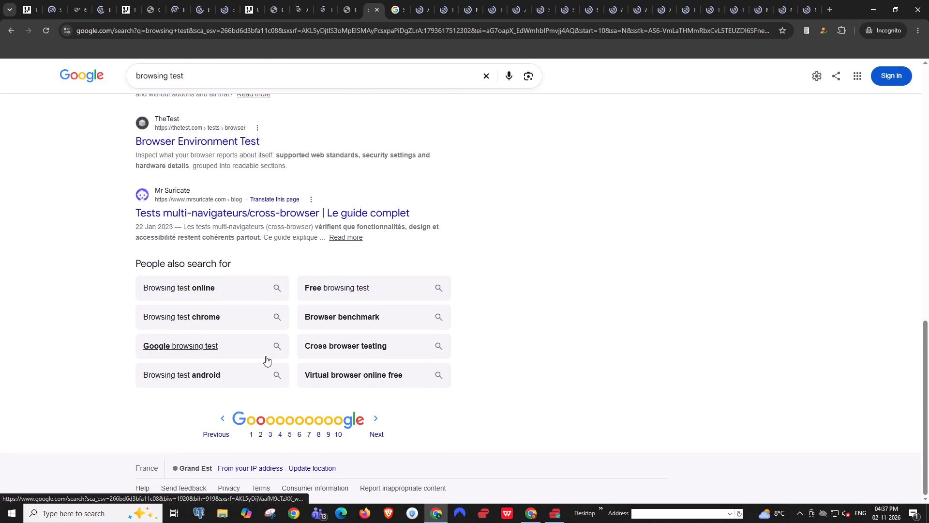
scroll(270, 360, down, 4)
scroll(302, 433, down, 5)
key(ctrl+w)
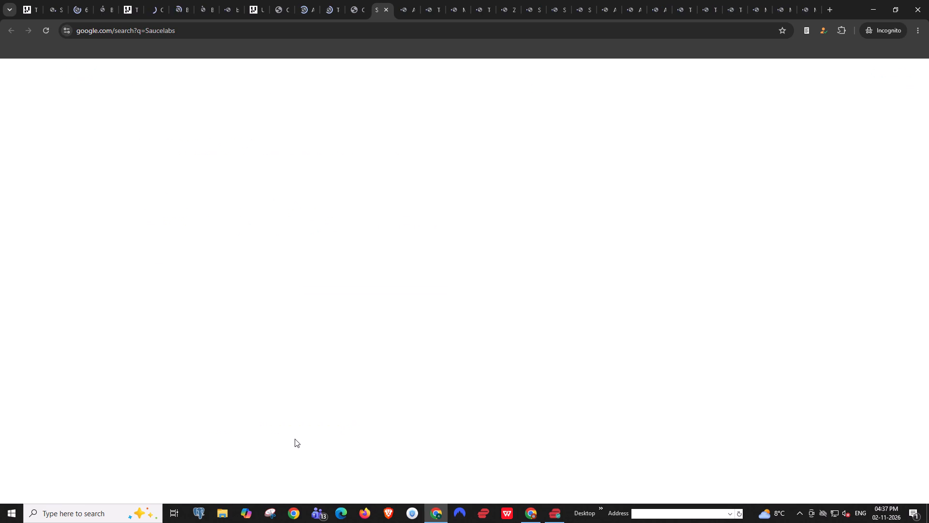
Examine the first two result pages for "Saucelabs" for relevant sponsored ads, and close that search.
scroll(235, 245, down, 19)
scroll(242, 282, down, 3)
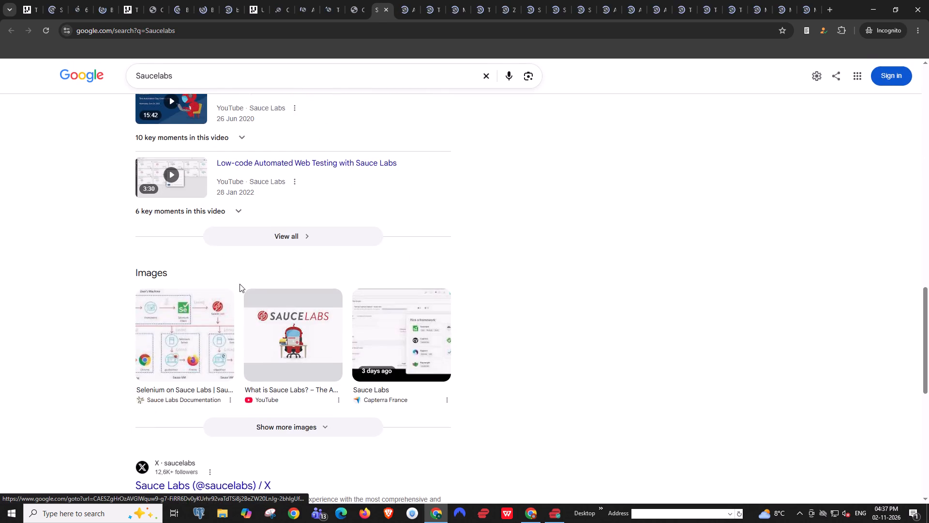
scroll(240, 284, down, 2)
scroll(259, 362, down, 5)
click(268, 435)
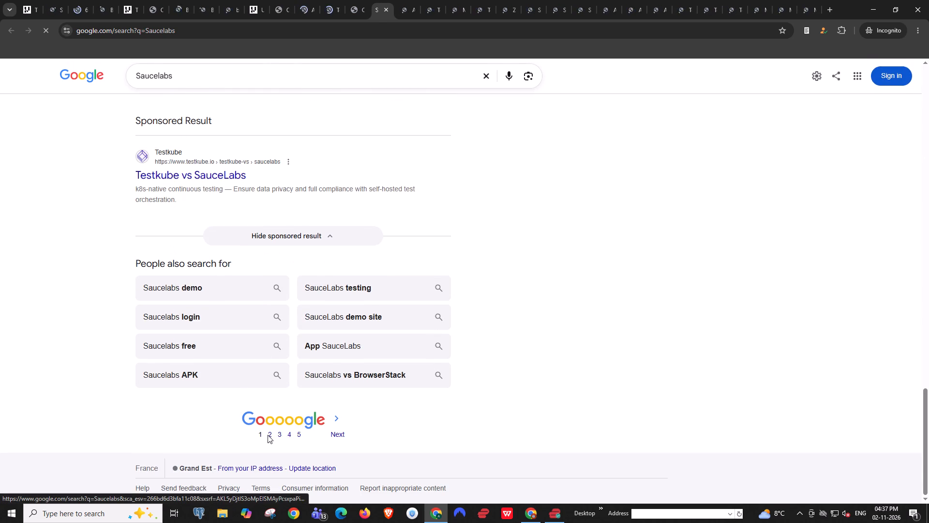
scroll(230, 261, down, 16)
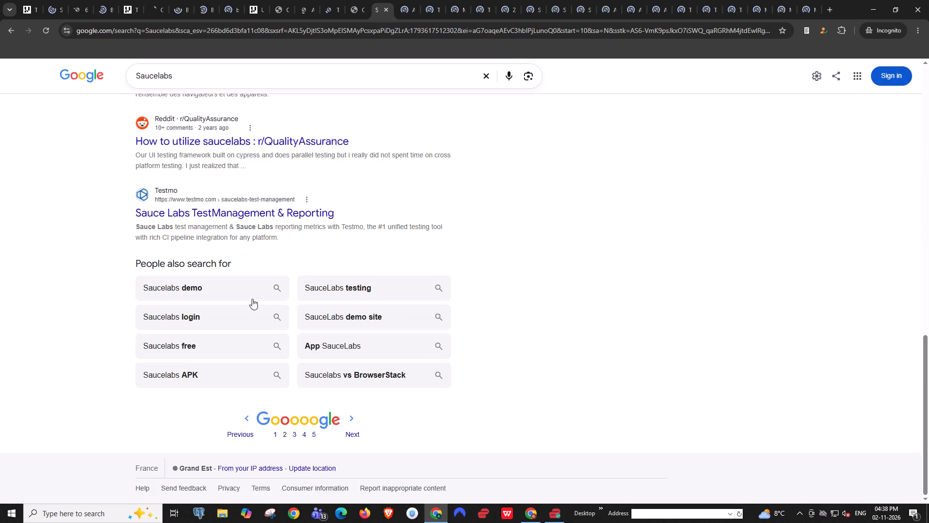
key(ctrl+w)
Check the "Applitools" results and open the ElevenLabs ad "Create an AI Call Agent - HIPAA Secure Voice Agents" from the lower sponsored results.
scroll(240, 232, down, 2)
scroll(216, 281, up, 2)
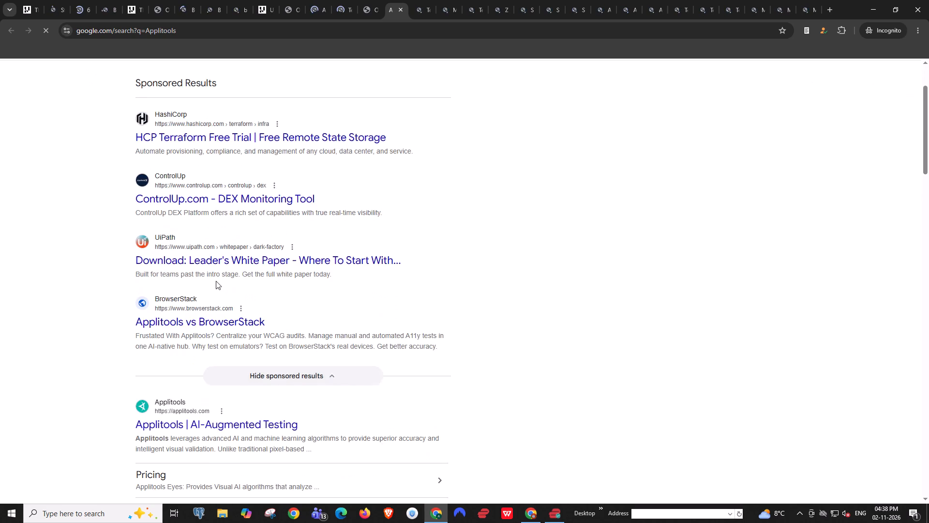
scroll(216, 281, up, 2)
scroll(207, 198, down, 20)
scroll(207, 198, down, 5)
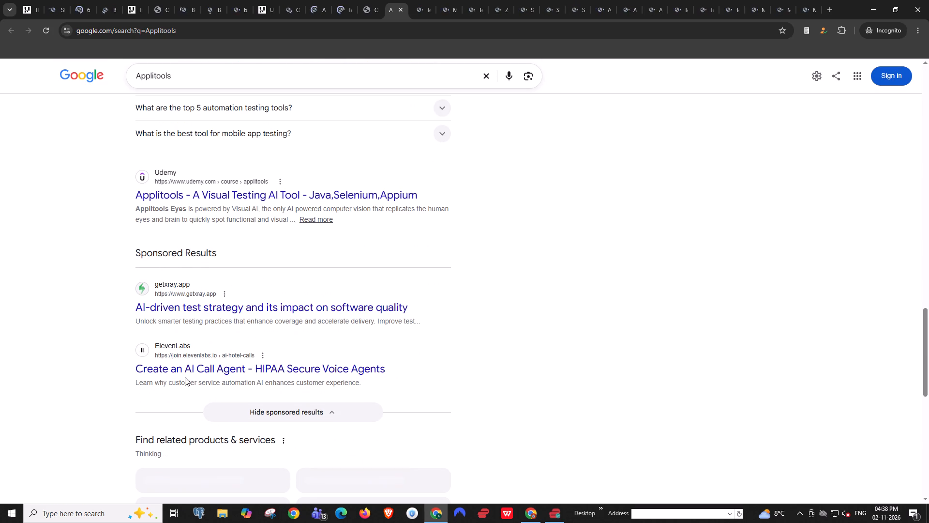
ctrl+click(174, 366)
scroll(270, 302, down, 12)
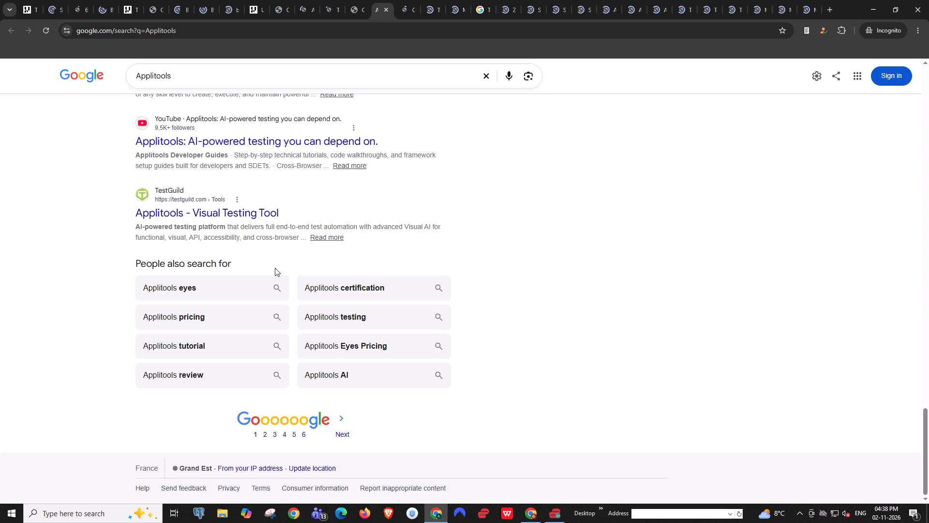
scroll(358, 279, down, 12)
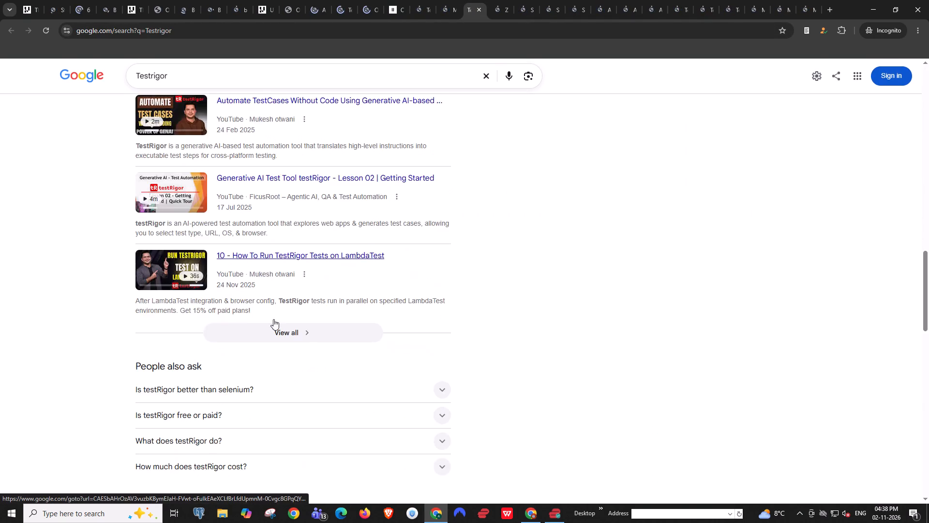
scroll(273, 319, down, 3)
scroll(255, 369, down, 12)
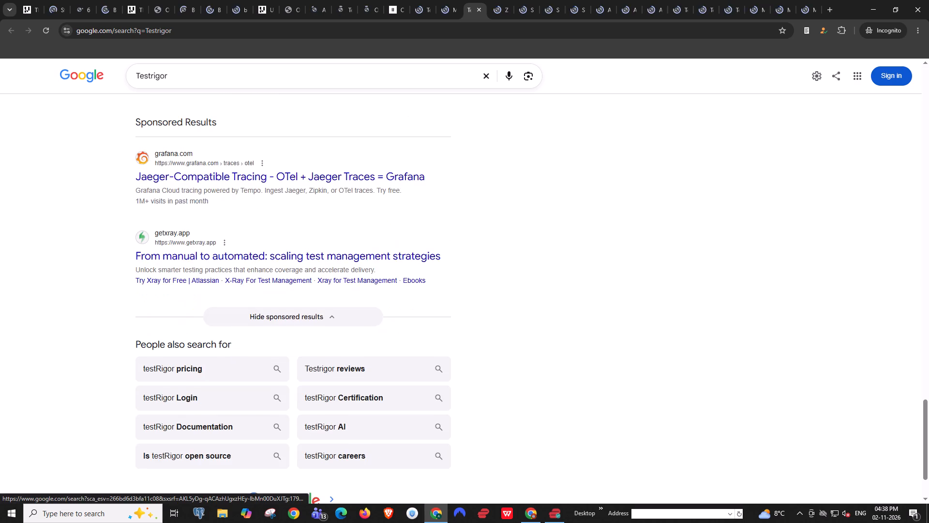
scroll(210, 266, down, 12)
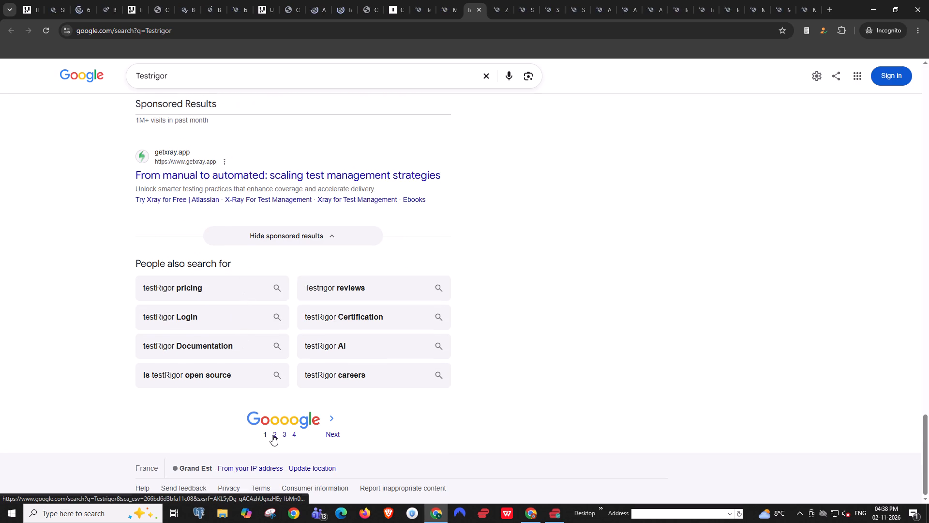
click(272, 435)
scroll(226, 279, down, 2)
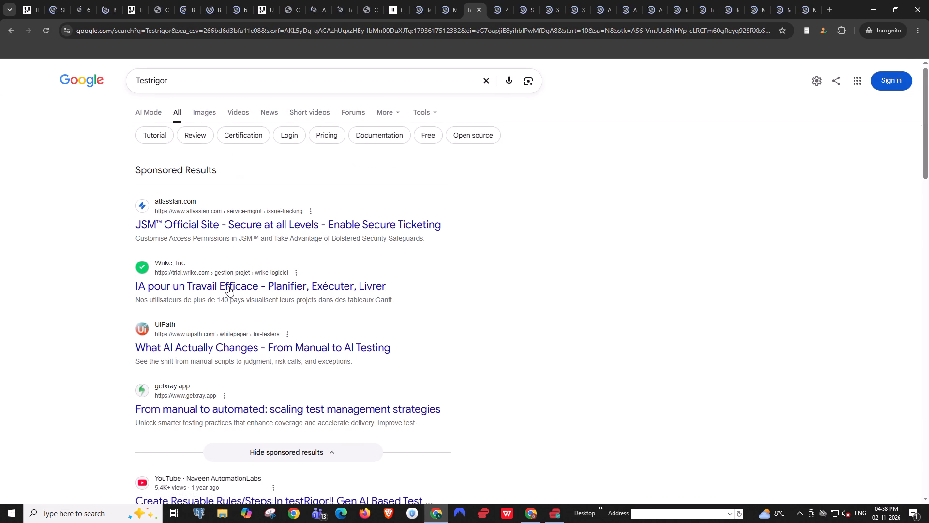
scroll(228, 286, down, 9)
scroll(284, 297, down, 9)
scroll(266, 332, down, 5)
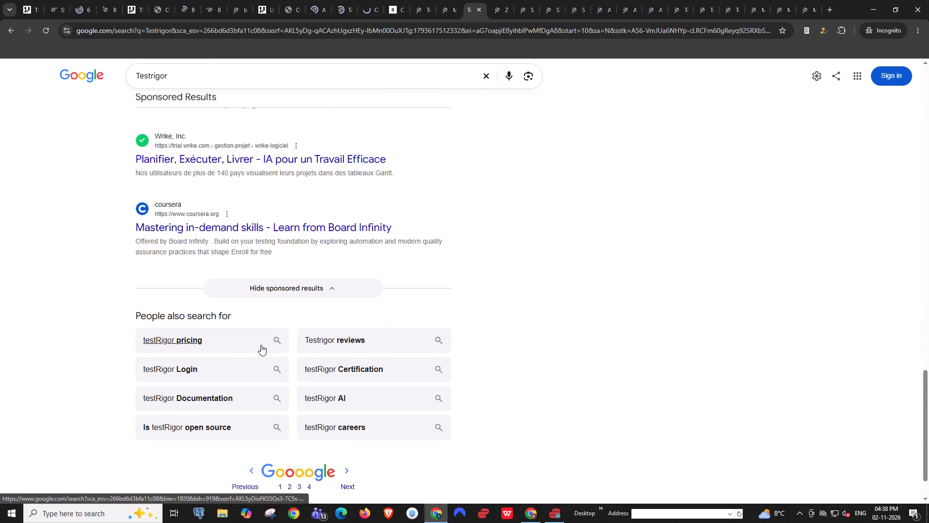
key(ctrl+w)
Examine the search results for "Zephyr" for sponsored ads, and close that search.
scroll(270, 203, down, 10)
key(ctrl+w)
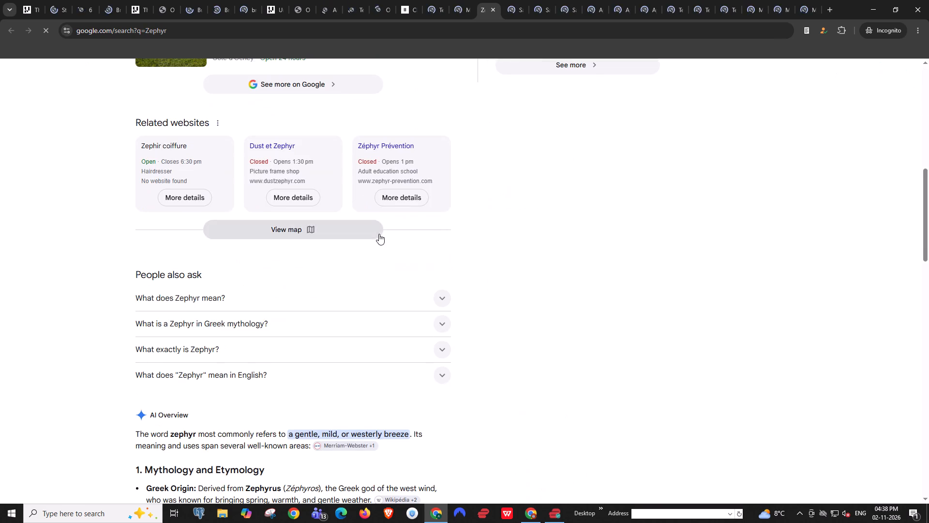
Examine the first two result pages of the second "Saucelabs" search for sponsored ads, and close that search.
scroll(270, 236, down, 12)
scroll(224, 304, down, 3)
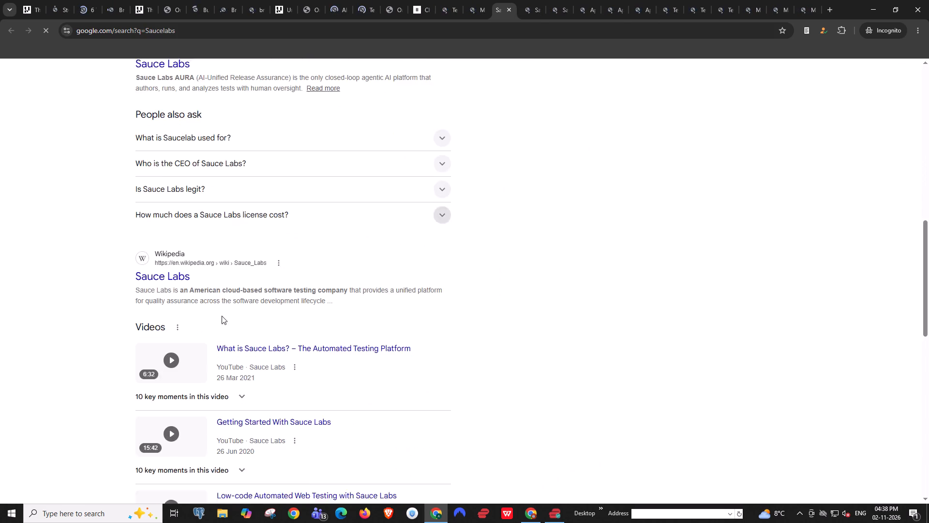
scroll(222, 316, down, 1)
scroll(246, 373, down, 12)
click(268, 433)
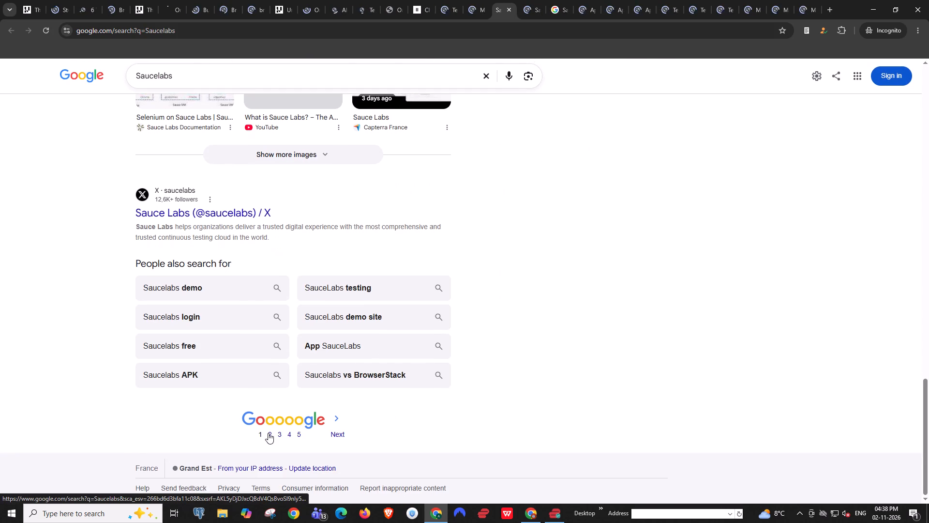
scroll(210, 239, down, 12)
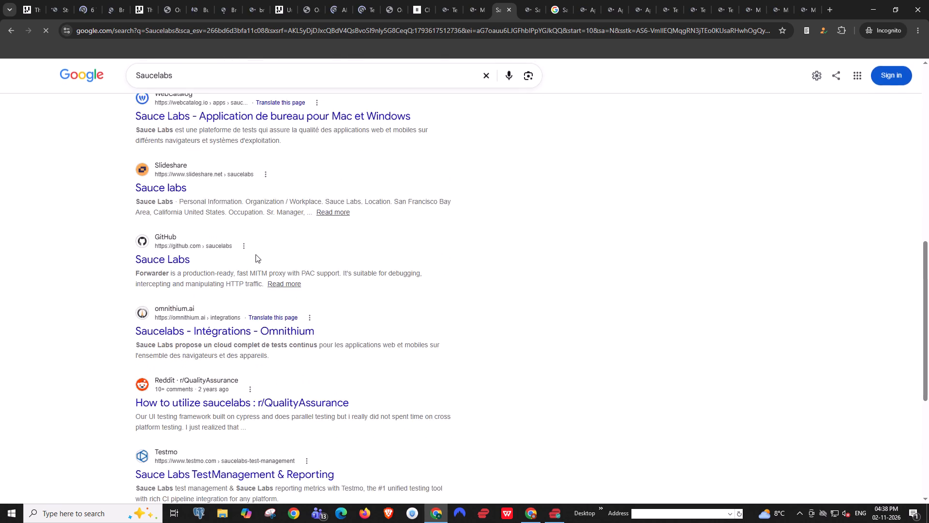
scroll(255, 254, down, 3)
key(ctrl+w)
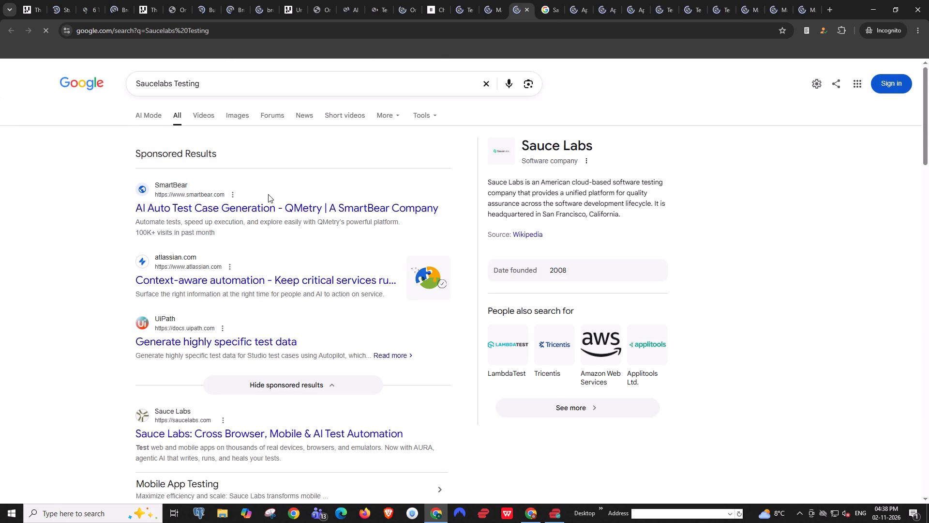
Examine the search results for "Saucelabs Testing" for sponsored ads, and close that search.
scroll(268, 194, down, 13)
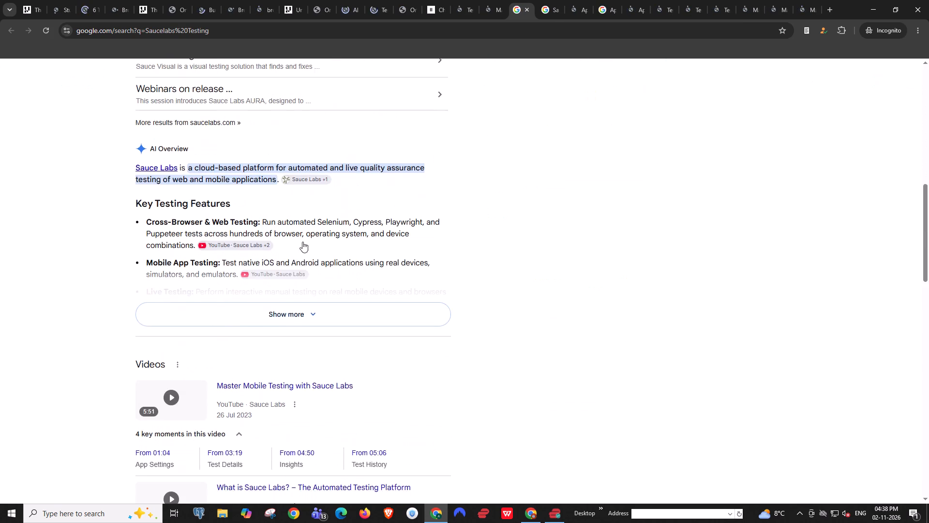
scroll(302, 242, down, 13)
scroll(245, 317, down, 11)
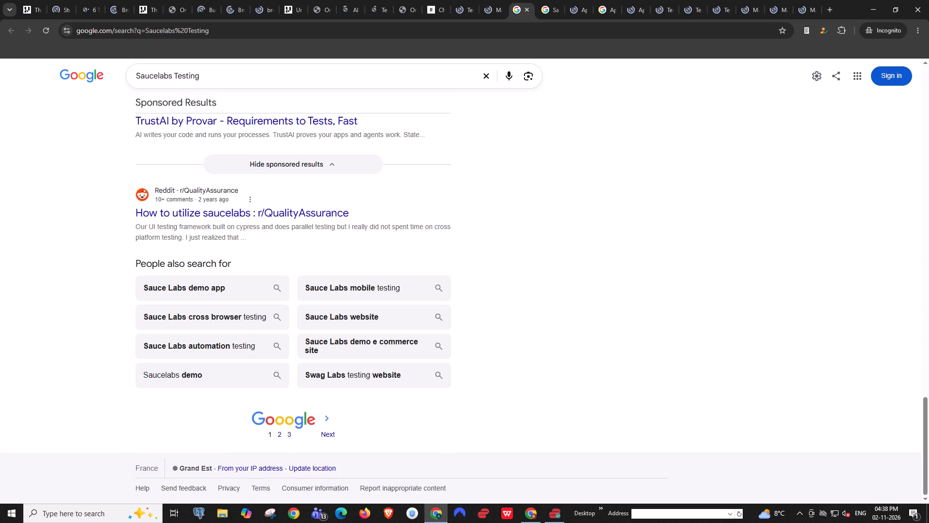
key(ctrl+w)
Examine the first two result pages for "Saucelabs Alternatives" for relevant sponsored ads, and close that search.
scroll(262, 249, down, 15)
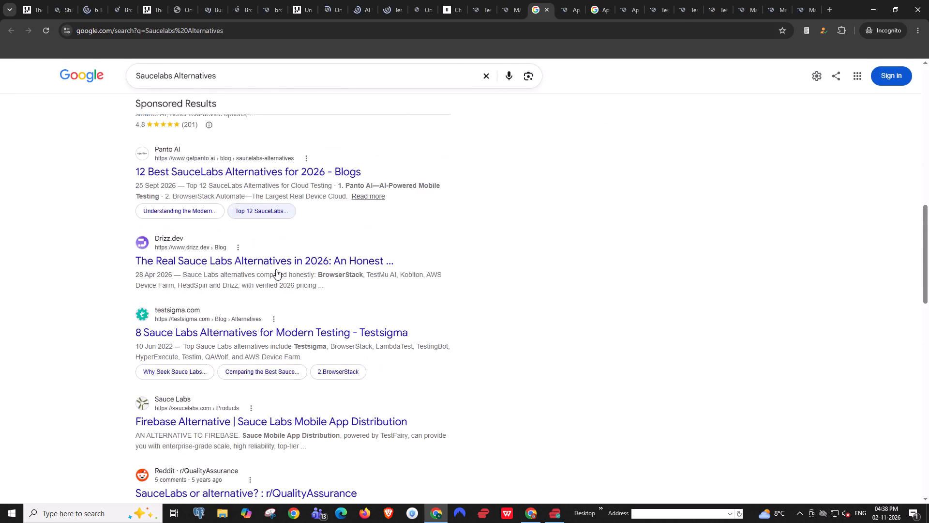
scroll(276, 269, down, 10)
scroll(264, 383, down, 8)
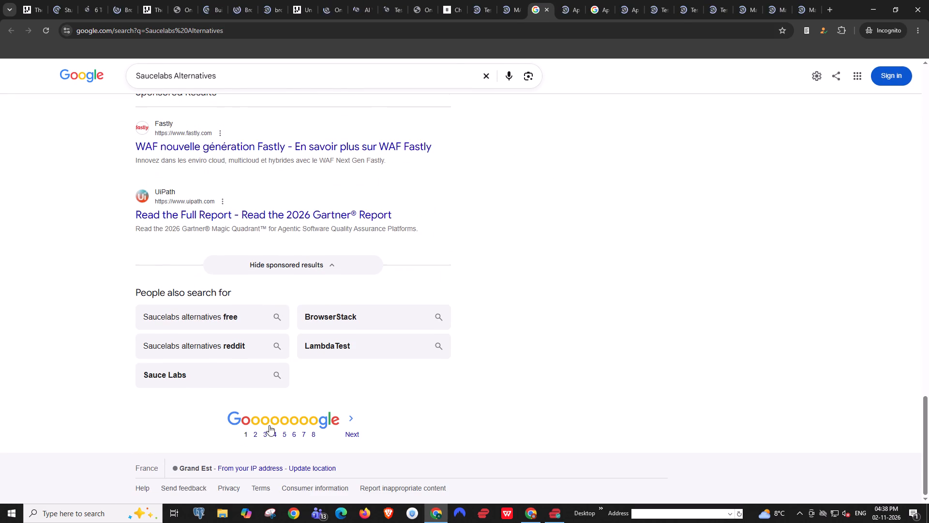
click(257, 429)
scroll(287, 220, down, 5)
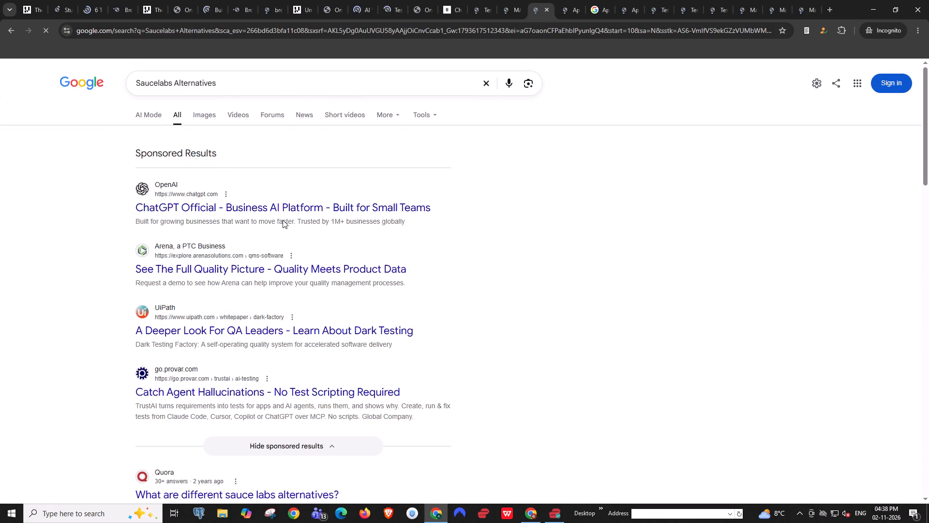
scroll(283, 220, down, 17)
key(ctrl+w)
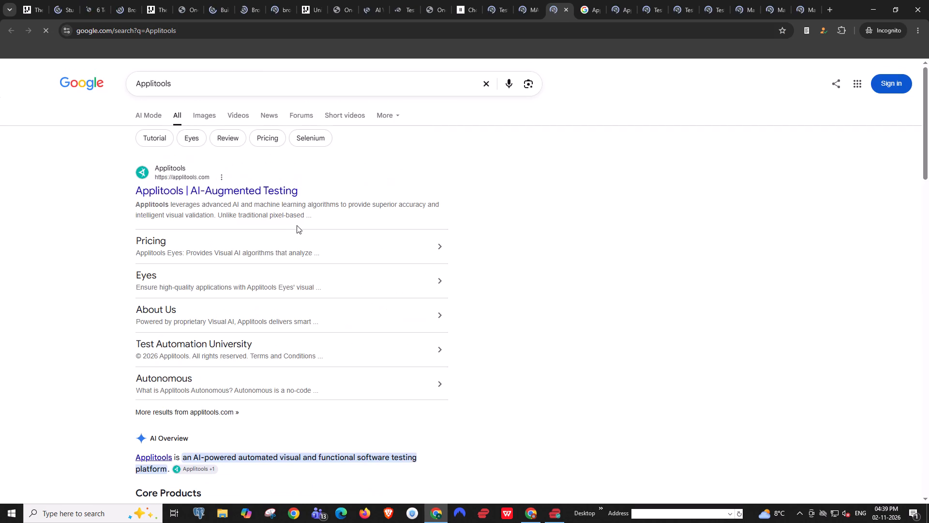
Check the first result page for "Applitools" and open the sponsored argos-ci.com visual testing ad in a separate tab.
scroll(293, 222, down, 19)
scroll(187, 318, down, 2)
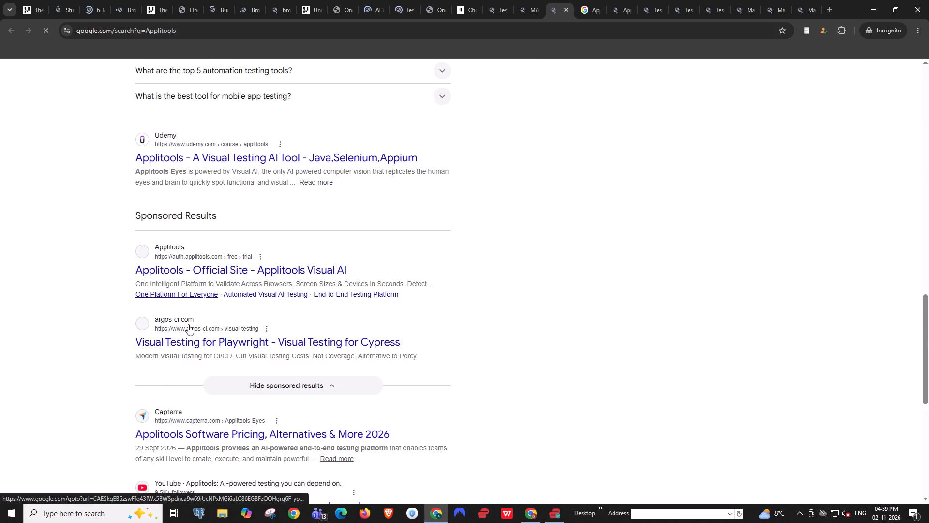
scroll(188, 324, down, 5)
scroll(212, 315, up, 3)
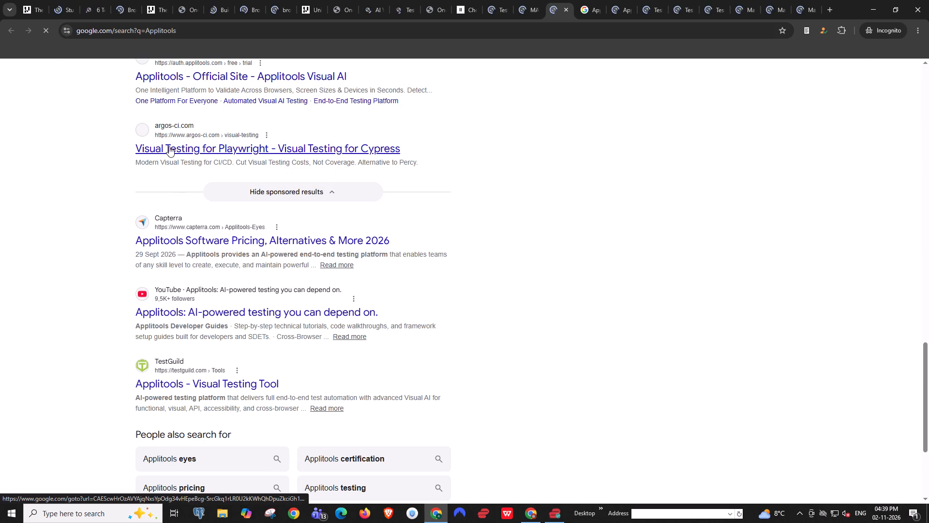
ctrl+click(169, 146)
Examine the second and third result pages for "Applitools" for sponsored ads, and close that search.
scroll(188, 171, down, 10)
click(266, 433)
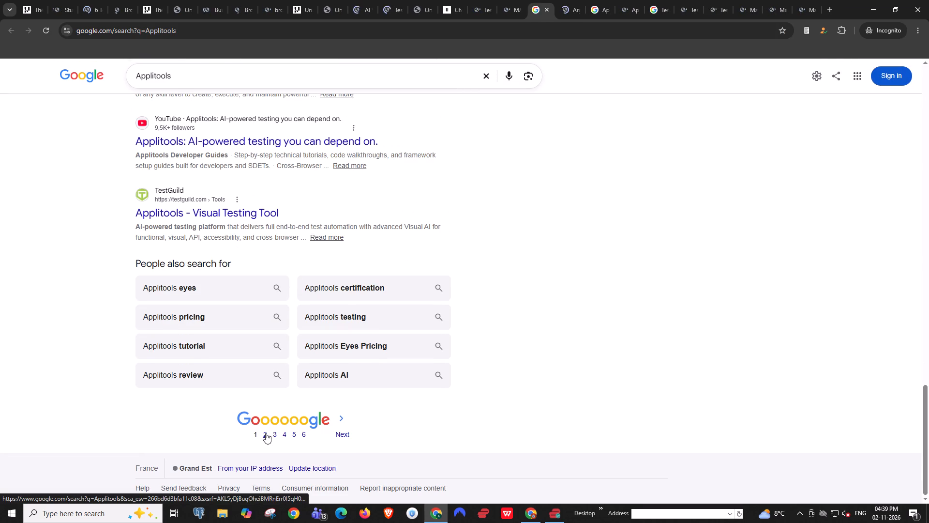
scroll(256, 201, down, 11)
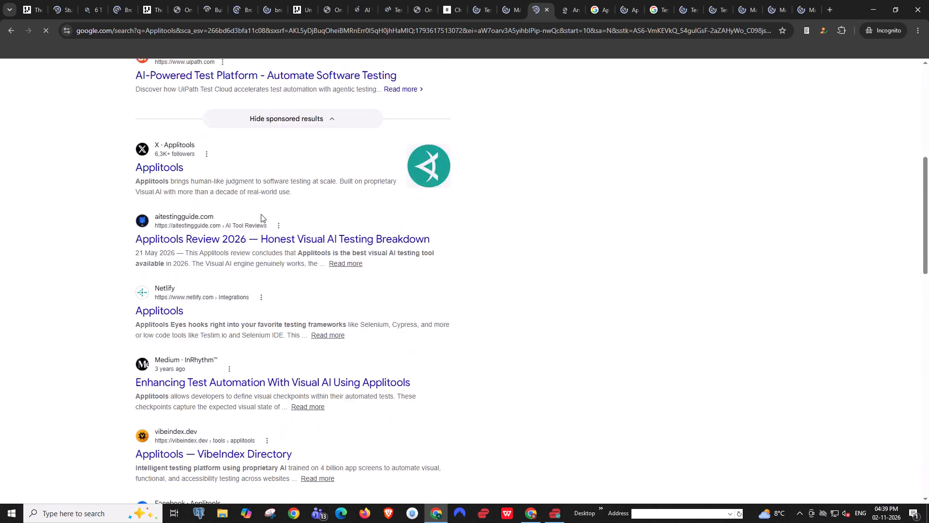
scroll(261, 214, down, 5)
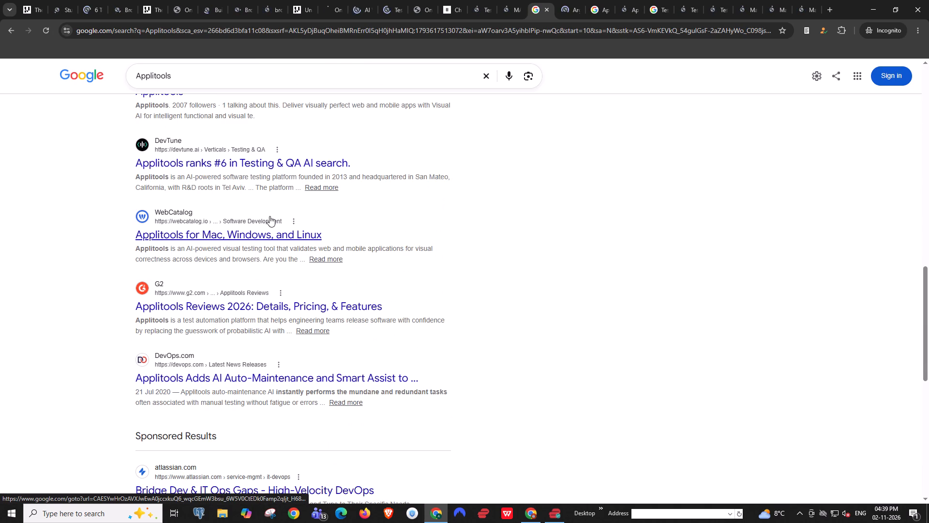
scroll(285, 212, down, 4)
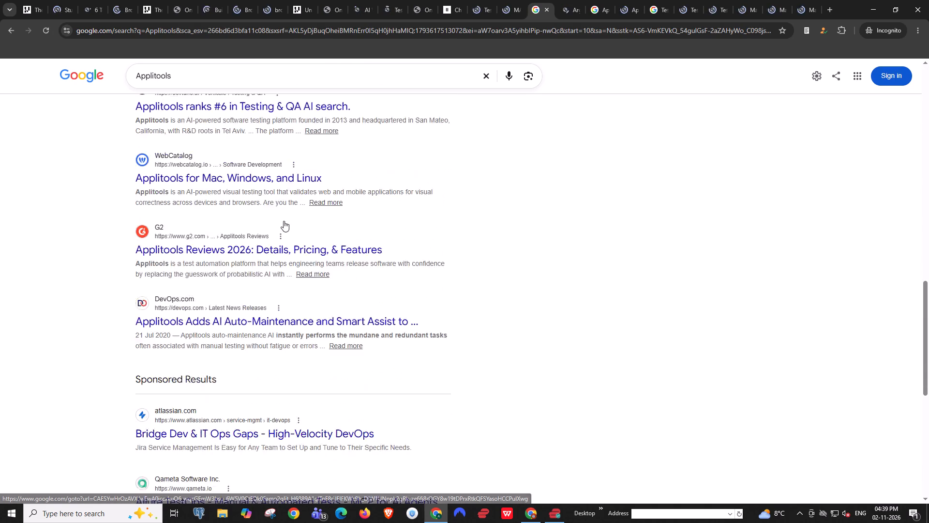
scroll(272, 244, down, 5)
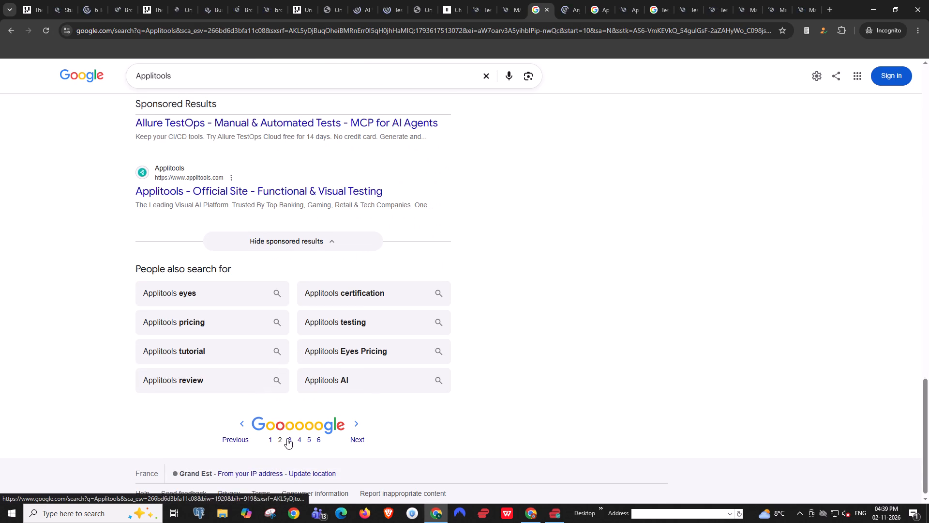
click(287, 438)
scroll(256, 305, down, 15)
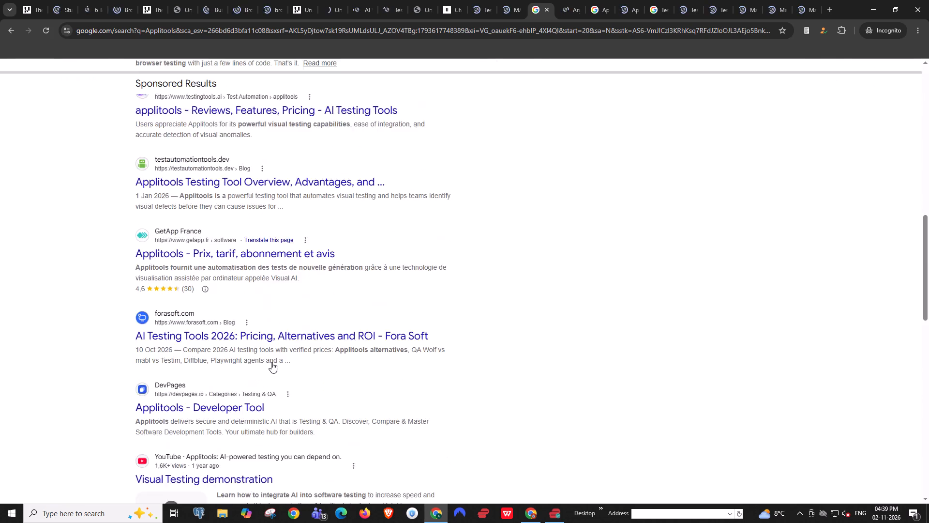
scroll(271, 362, down, 10)
key(ctrl+w)
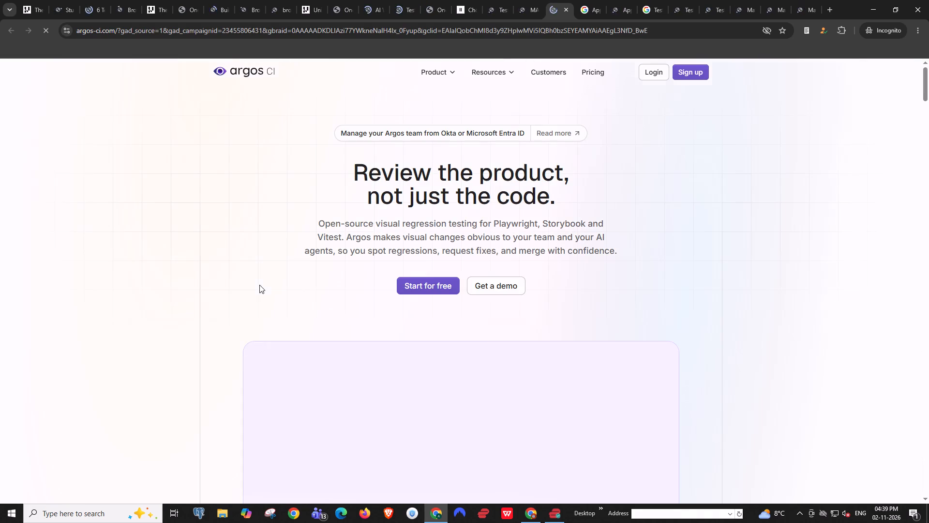
Switch to the "Applitools Testing" search, examine its first three result pages for relevant sponsored ads, and close it.
click(579, 0)
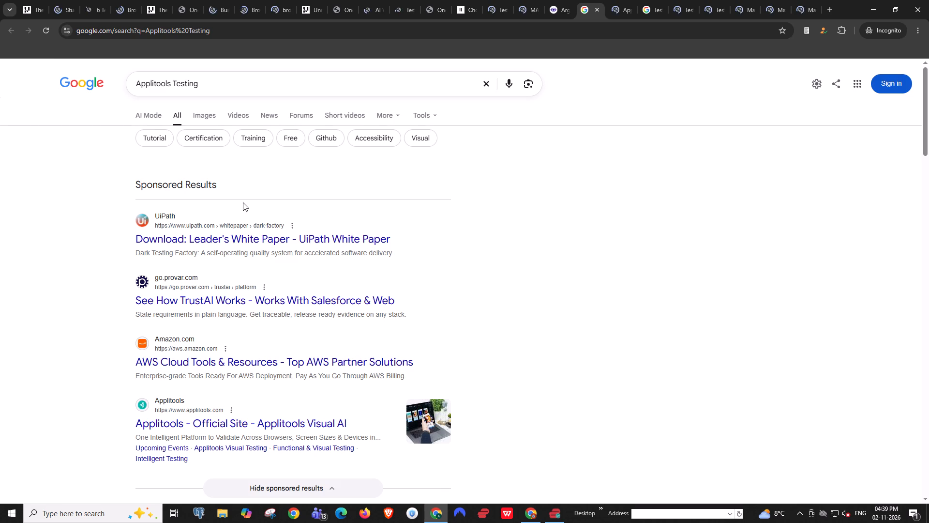
scroll(221, 325, down, 14)
scroll(268, 342, down, 6)
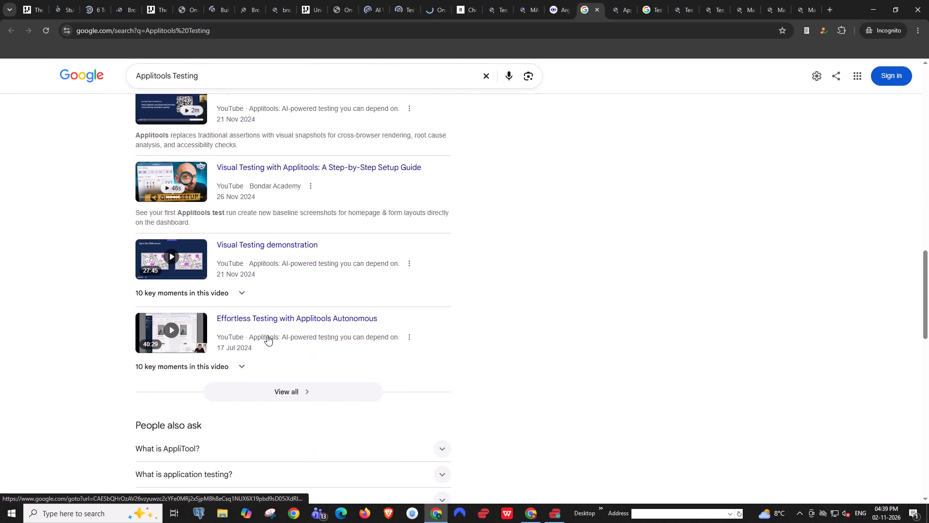
scroll(267, 335, down, 8)
scroll(209, 339, down, 8)
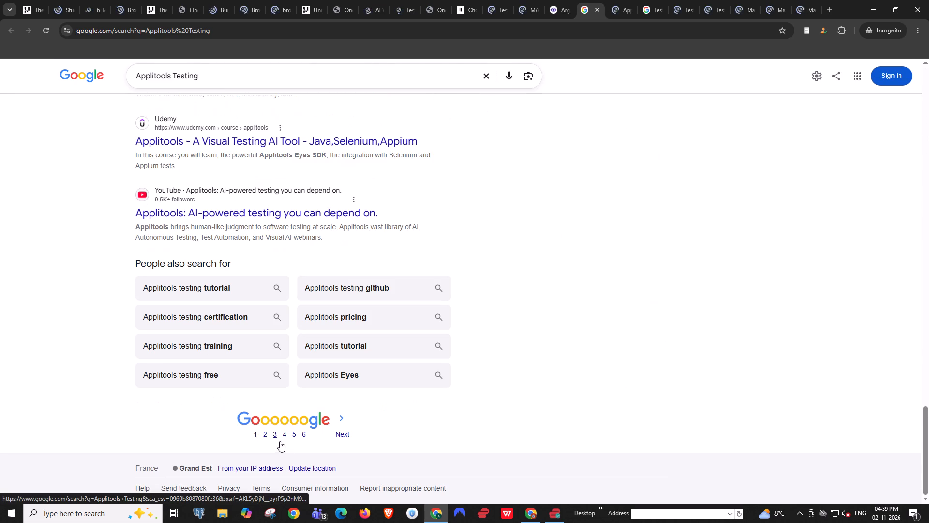
click(267, 433)
scroll(257, 277, down, 8)
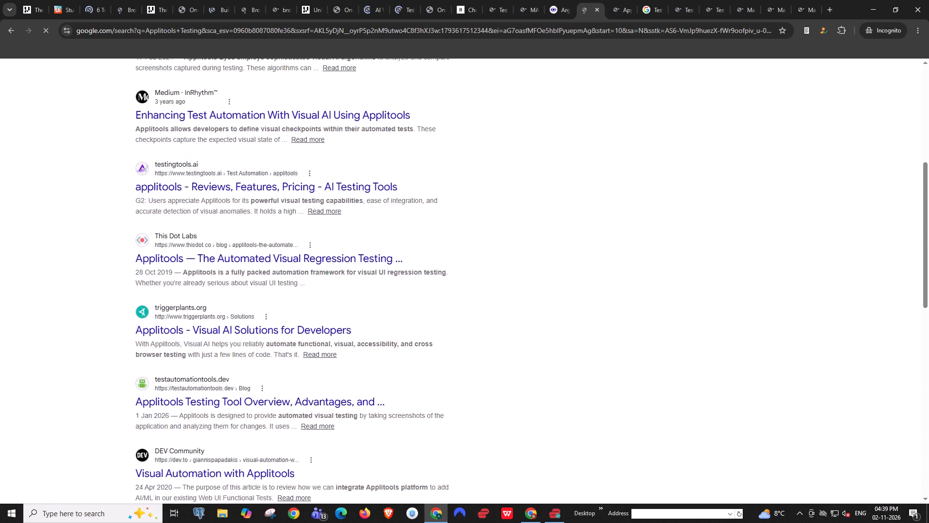
scroll(260, 308, down, 11)
click(289, 433)
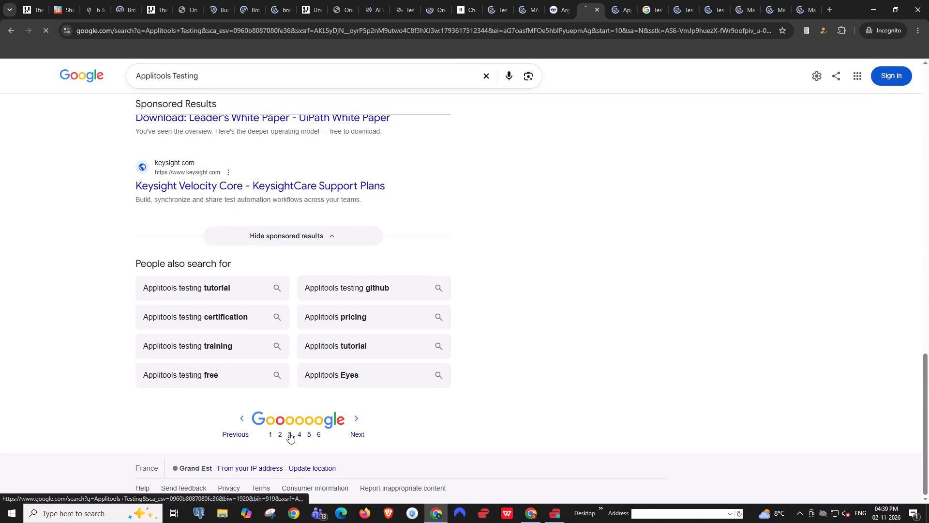
scroll(243, 254, down, 16)
key(ctrl+w)
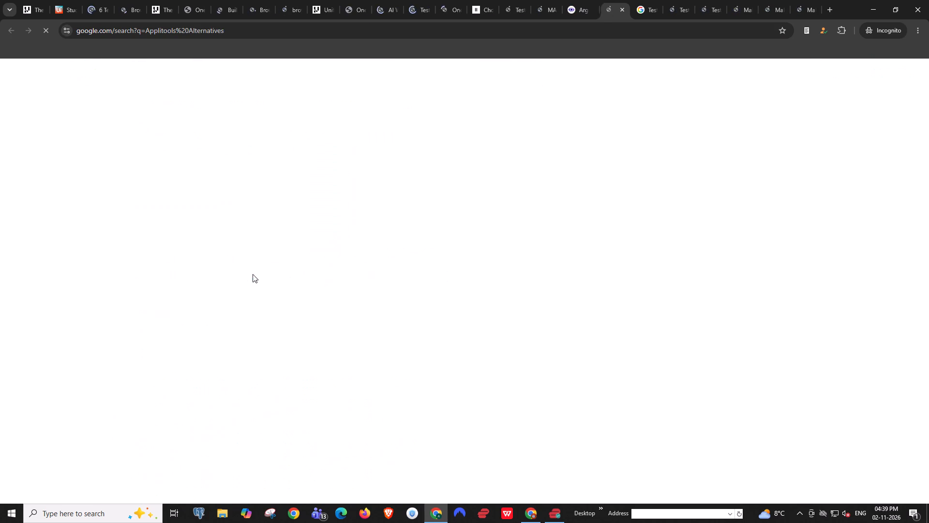
Examine the first two result pages for "Applitools Alternatives" for relevant sponsored ads, and close that search.
scroll(206, 226, down, 5)
scroll(215, 263, down, 10)
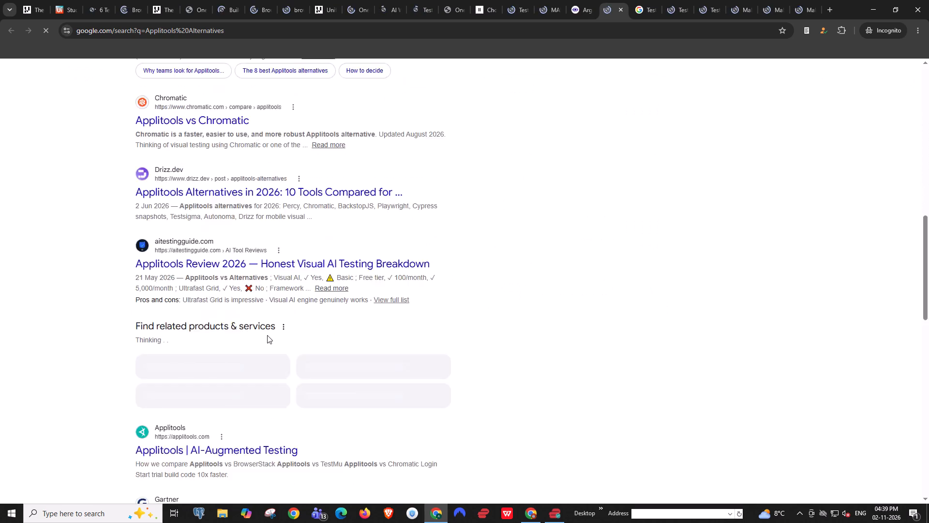
scroll(213, 279, down, 4)
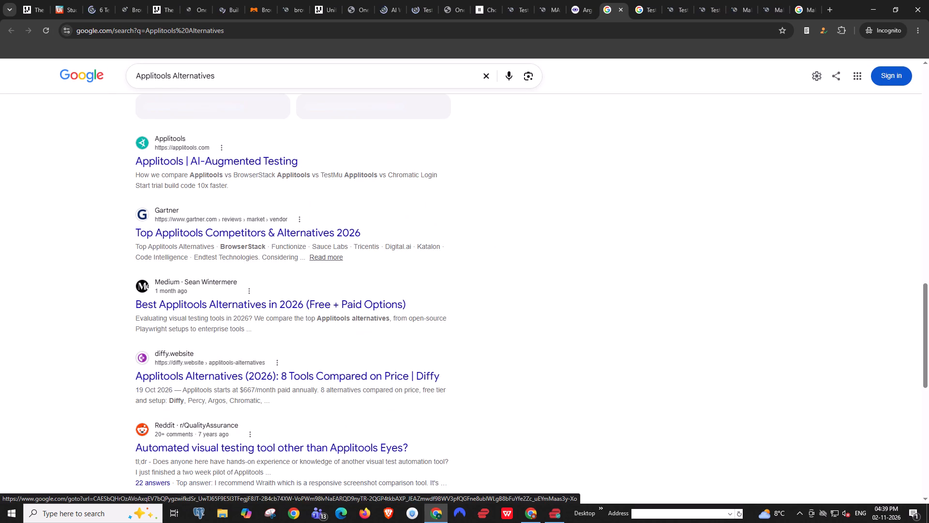
scroll(209, 250, down, 8)
scroll(218, 351, down, 4)
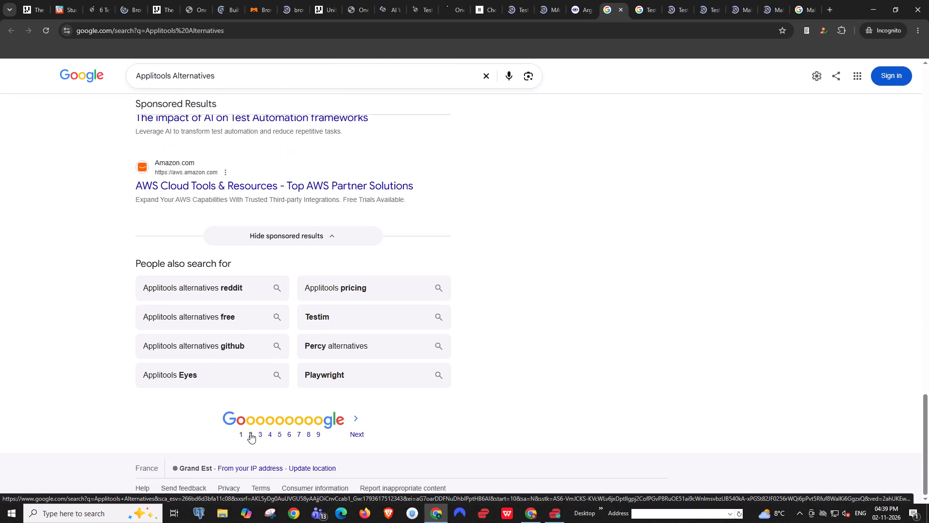
click(250, 433)
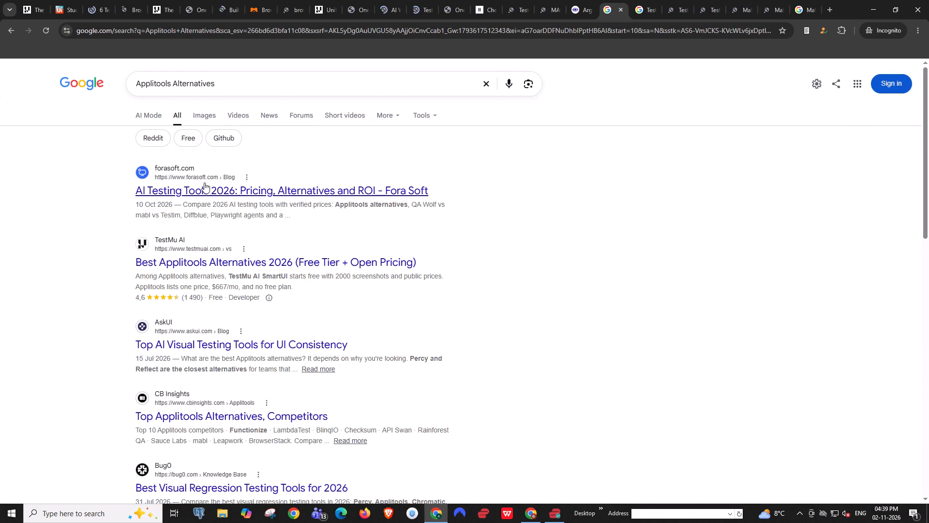
scroll(203, 181, down, 20)
key(ctrl+w)
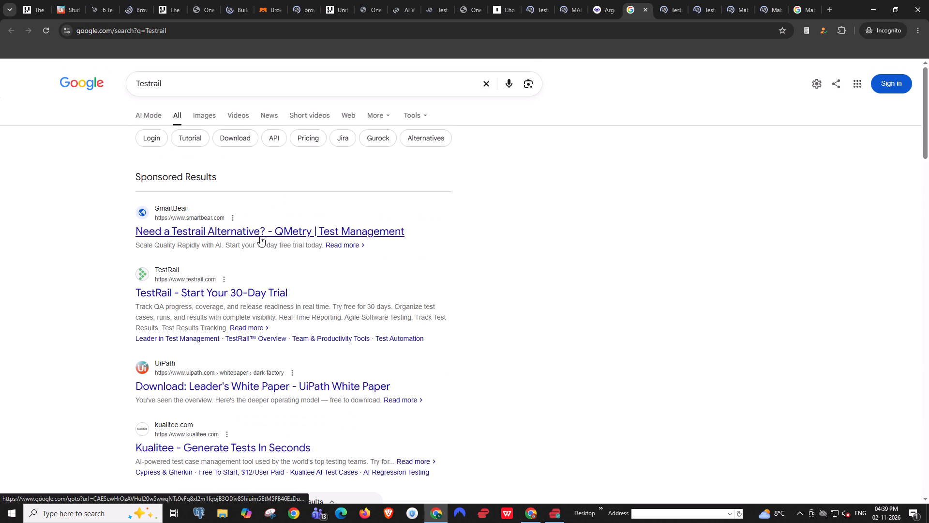
Examine the first two result pages for "Testrail" for relevant sponsored ads, and close that search.
scroll(261, 232, down, 20)
scroll(261, 232, down, 4)
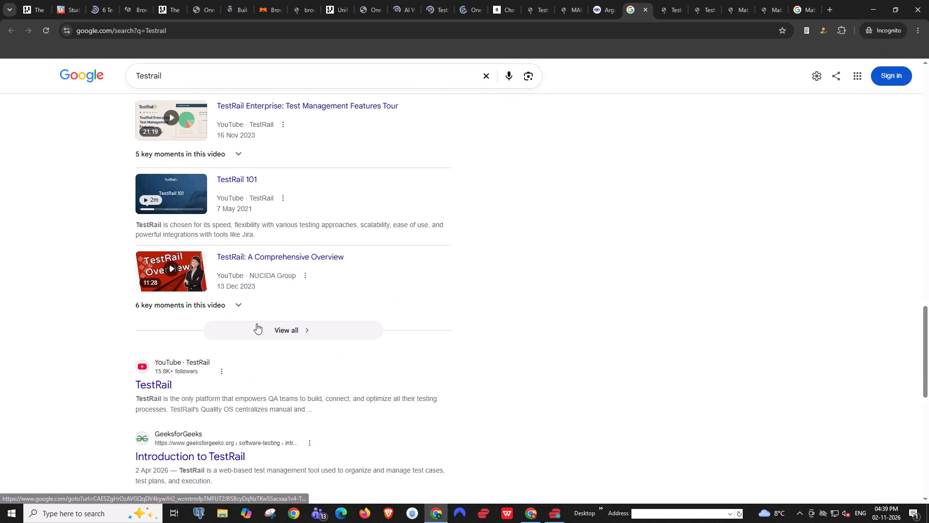
scroll(256, 325, down, 4)
scroll(233, 364, down, 4)
scroll(251, 316, down, 4)
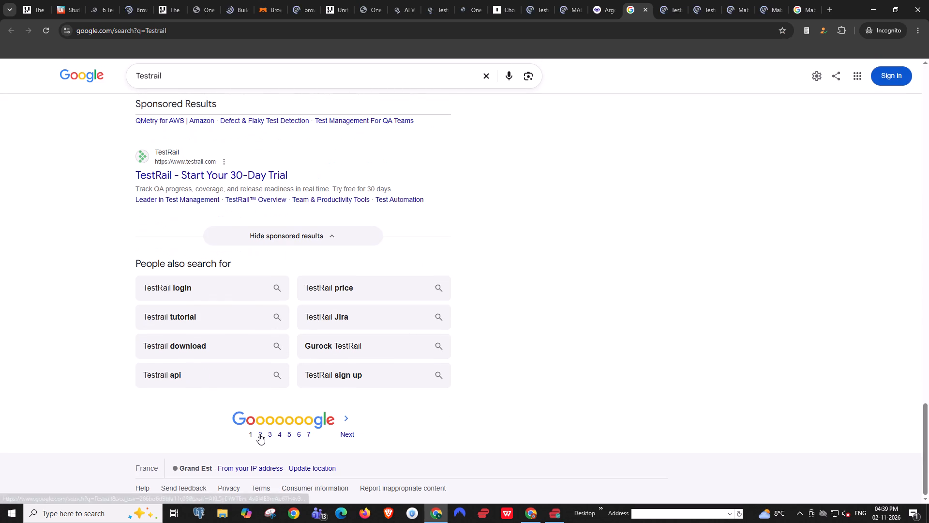
click(259, 434)
scroll(260, 273, down, 20)
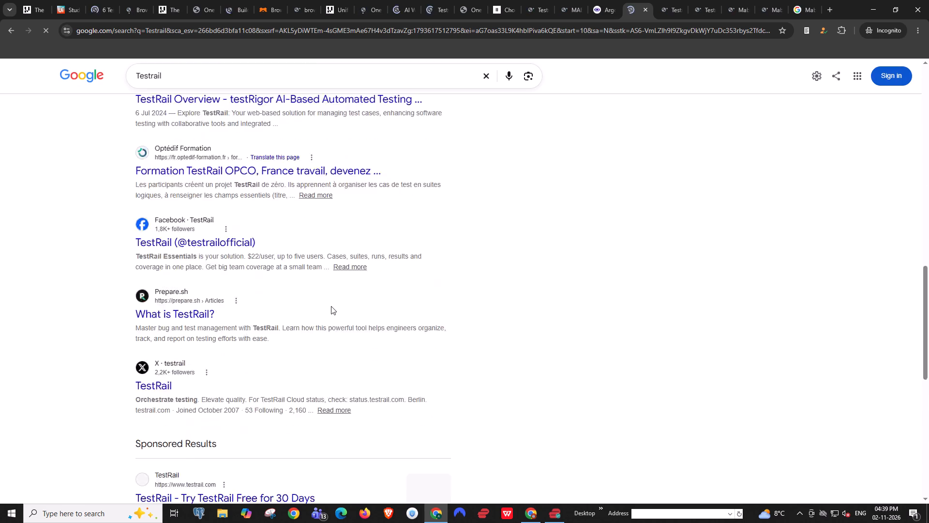
scroll(331, 306, down, 6)
key(ctrl+w)
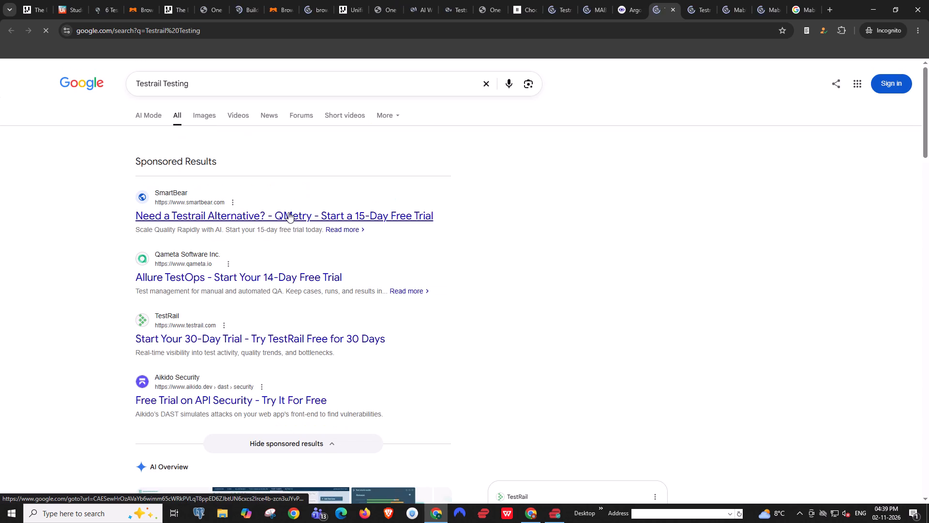
Examine the first two result pages for "Testrail Testing" for relevant sponsored ads, and close that search.
scroll(288, 212, down, 16)
scroll(277, 252, down, 10)
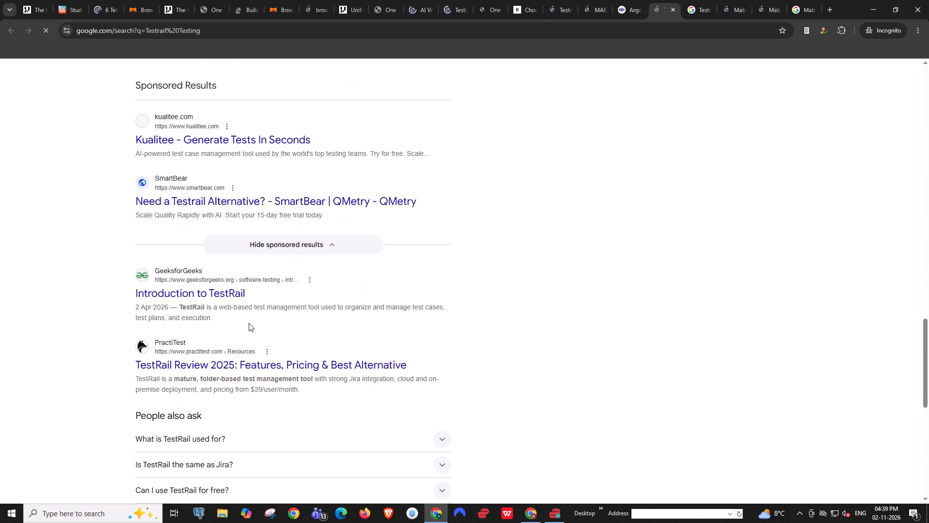
scroll(239, 305, down, 5)
scroll(258, 458, down, 10)
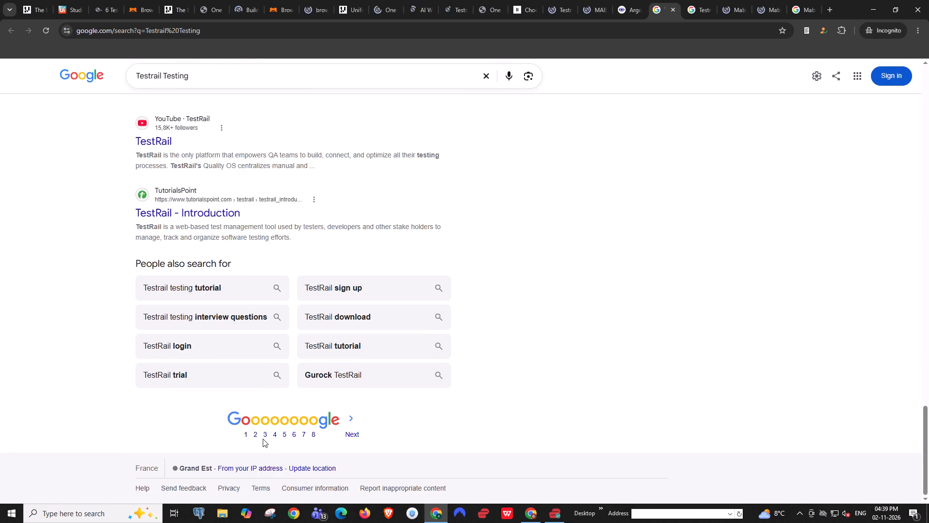
click(256, 434)
scroll(347, 293, down, 6)
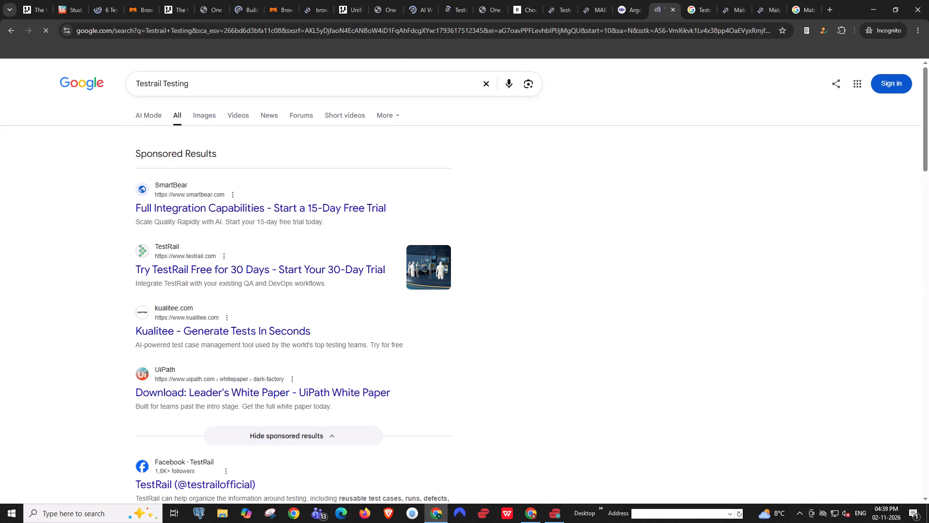
scroll(355, 291, down, 14)
scroll(284, 287, down, 9)
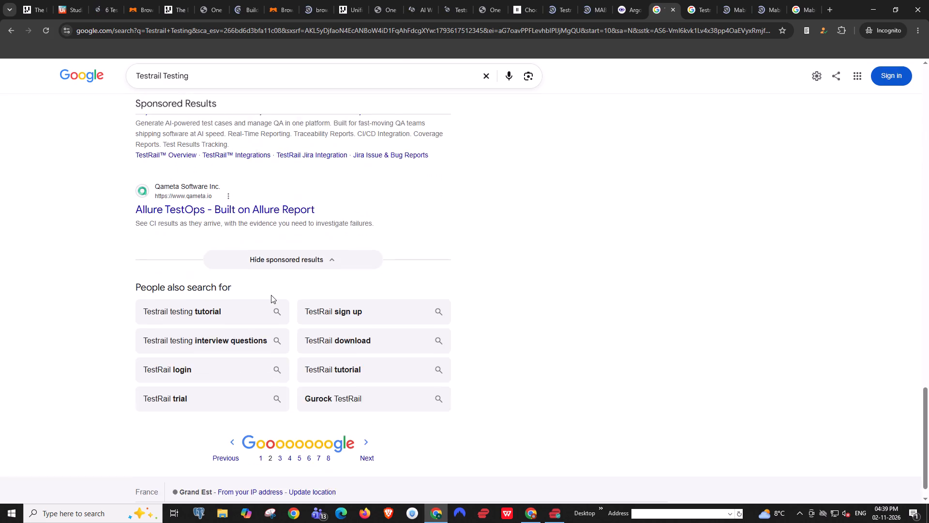
key(ctrl+w)
Examine the first two result pages for "Testrail Alternatives" for relevant sponsored ads, and close that search.
scroll(462, 172, down, 5)
scroll(426, 191, down, 8)
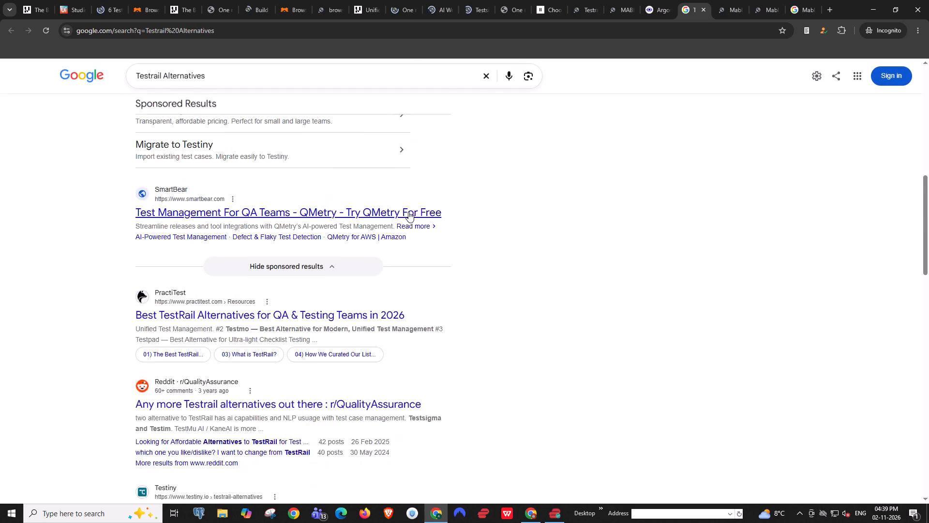
scroll(408, 212, down, 12)
scroll(265, 328, down, 10)
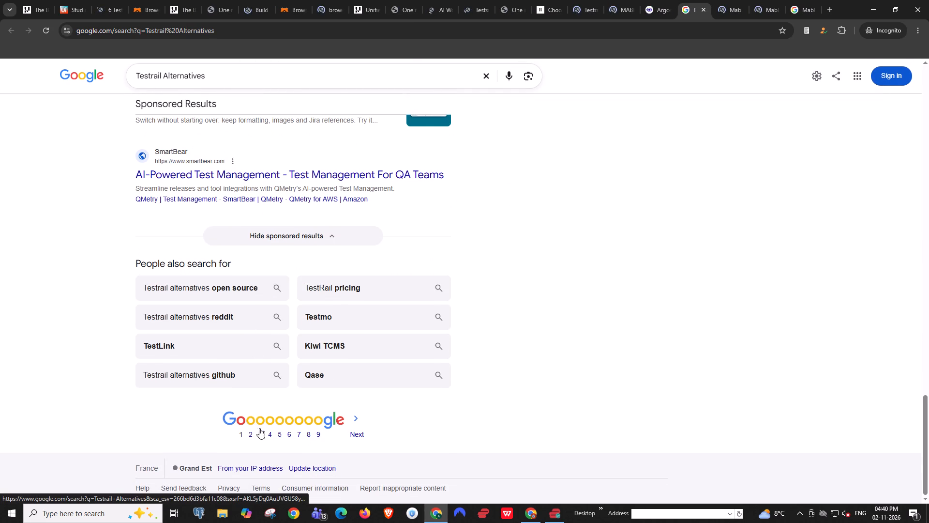
click(253, 435)
scroll(384, 216, down, 9)
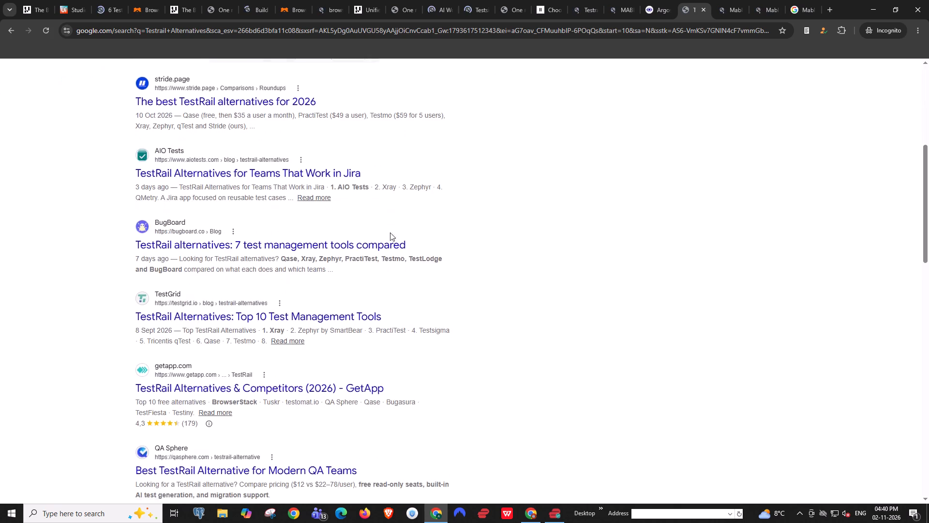
scroll(390, 232, down, 12)
scroll(353, 229, up, 2)
key(ctrl+w)
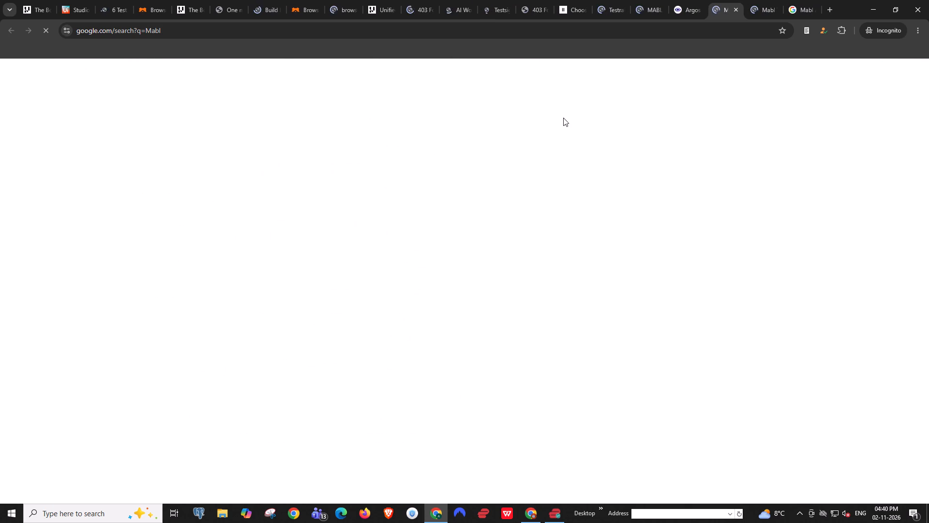
Examine the first two result pages for "Mabl" for relevant sponsored ads, and close that search.
scroll(226, 203, down, 20)
scroll(226, 203, down, 2)
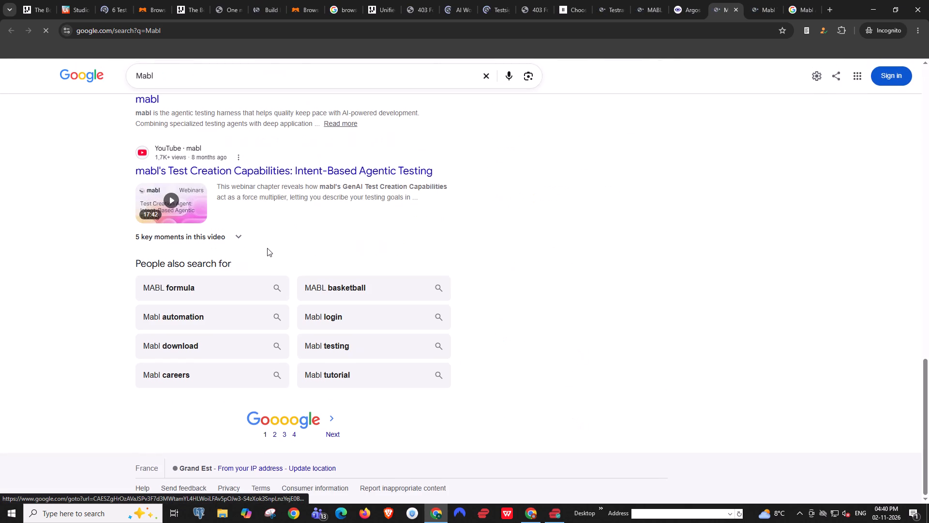
scroll(266, 257, down, 4)
click(274, 434)
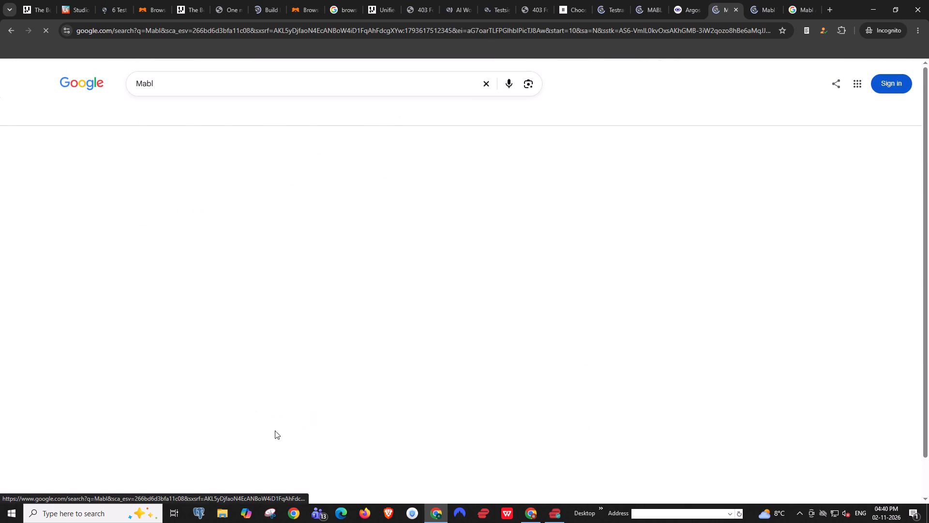
scroll(267, 256, down, 18)
key(ctrl+w)
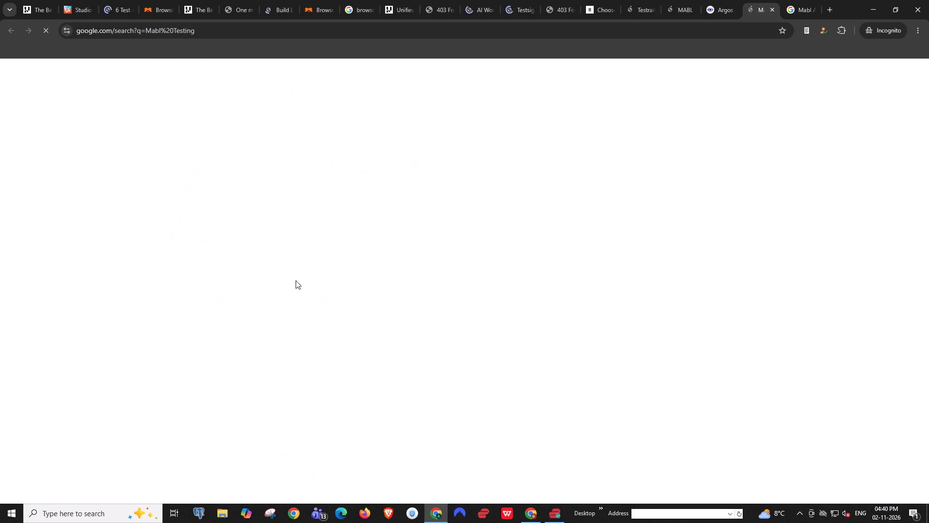
Examine the first result page for "Mabl Testing" for relevant sponsored ads, and close that search.
scroll(334, 178, down, 6)
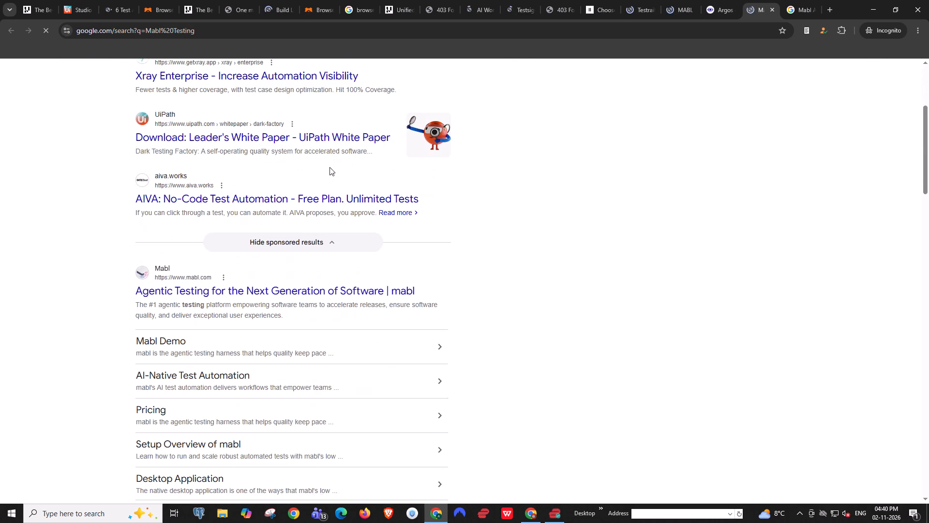
scroll(330, 167, down, 18)
key(ctrl+w)
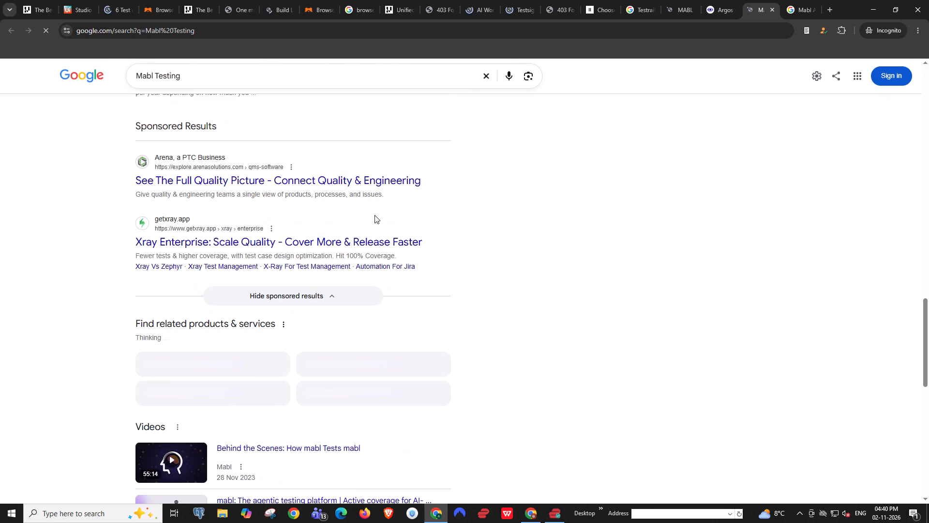
Examine the first two result pages for "Mabl Alternatives" for relevant sponsored ads, and close that search.
scroll(337, 203, down, 12)
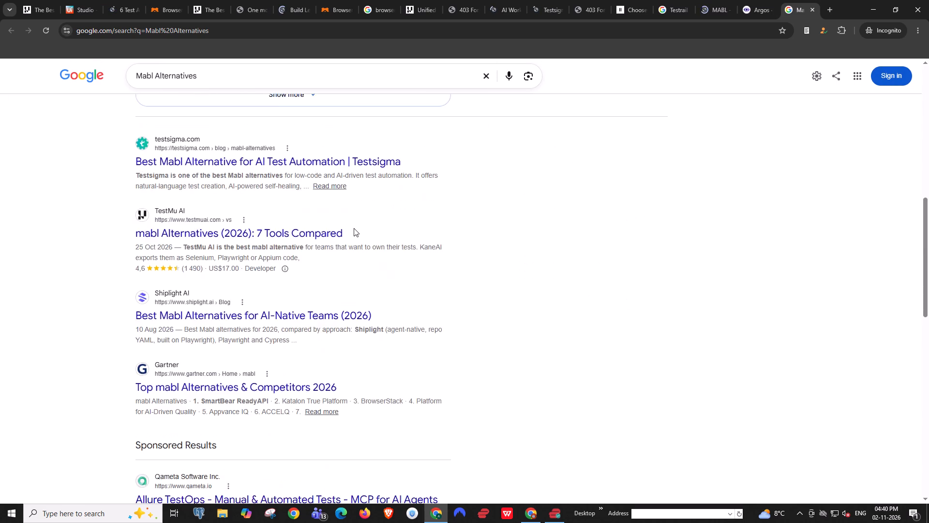
scroll(354, 228, down, 12)
scroll(261, 344, down, 5)
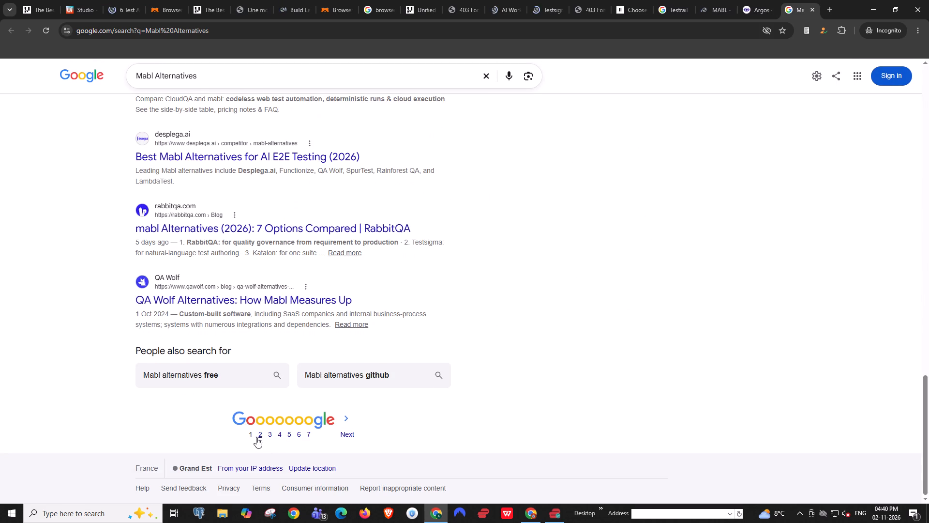
click(262, 432)
scroll(295, 275, down, 10)
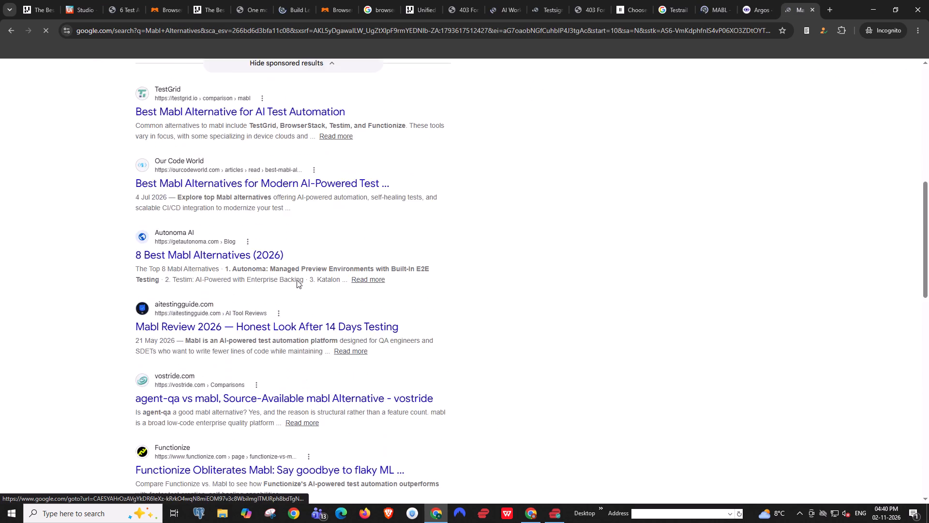
scroll(297, 280, down, 12)
key(ctrl+w)
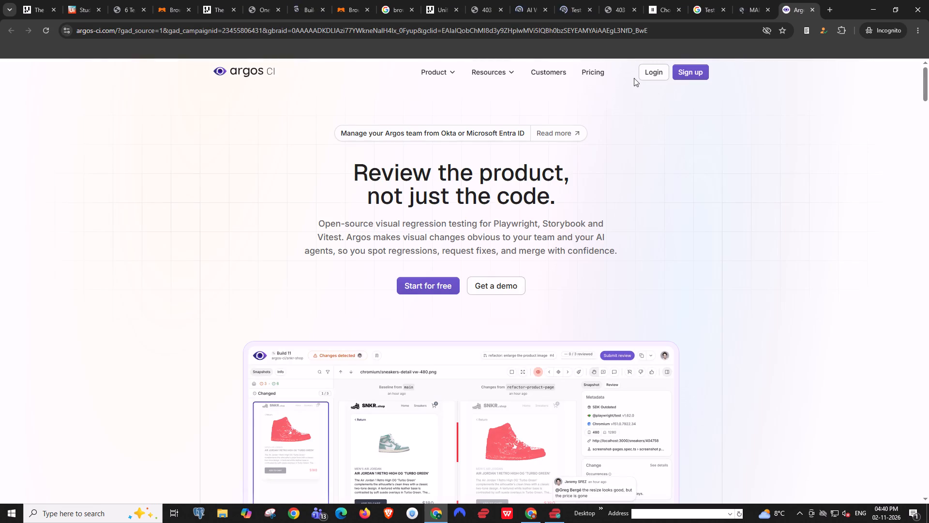
Copy the open tabs' URL list from Bulk Open and paste it into the Kywrd sheet of the tracking spreadsheet, starting at cell C2.
click(808, 31)
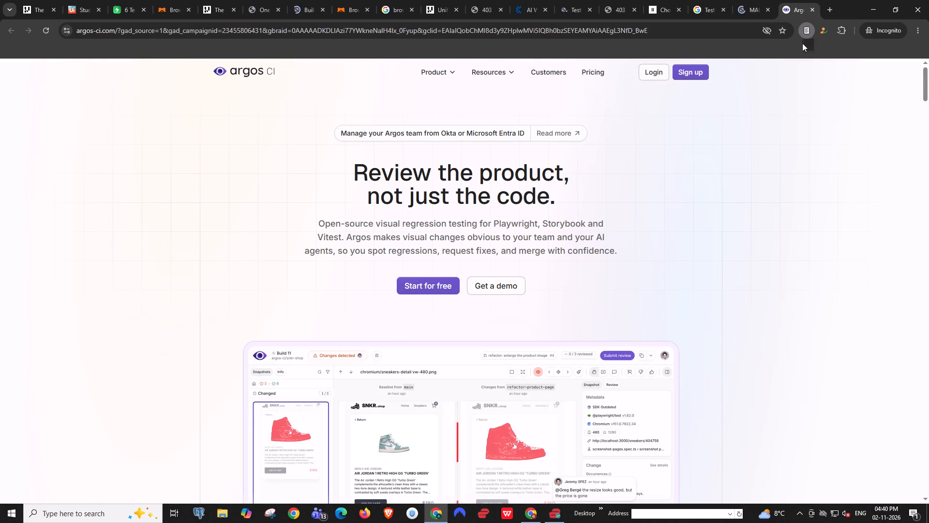
key(ctrl+c)
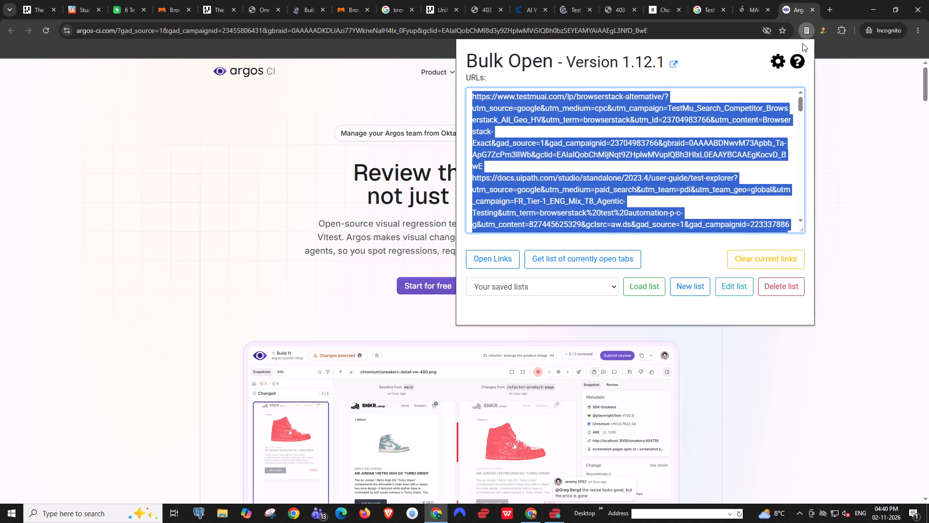
key(ctrl+c)
key(ctrl+c)
key(alt+Tab)
key(alt+Tab)
key(alt+Tab)
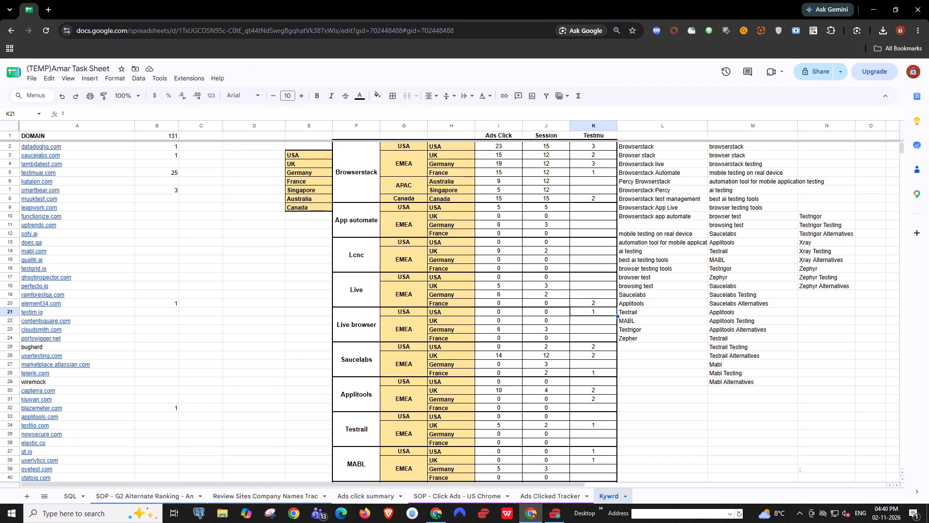
click(203, 149)
scroll(209, 174, up, 5)
key(ctrl+v)
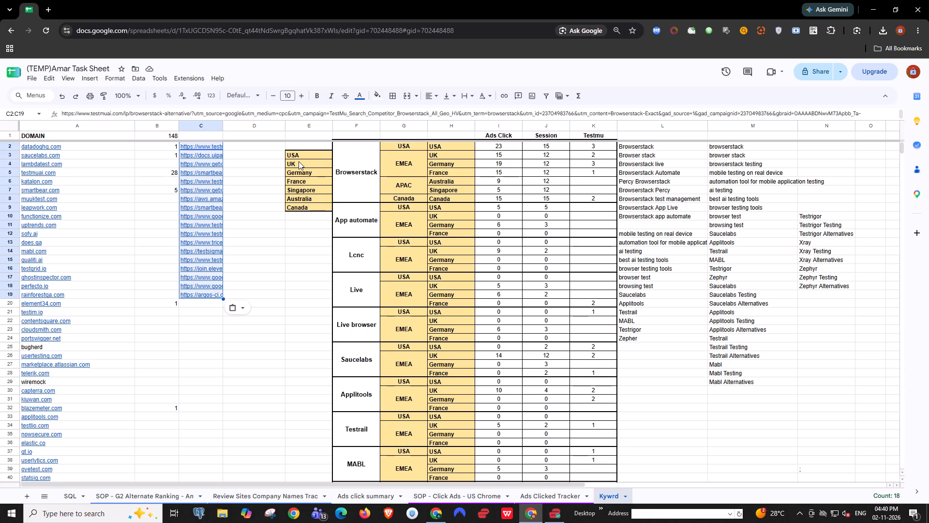
Clear the pasted ad URLs from C2:C19 in the Kywrd sheet.
key(Delete)
scroll(369, 246, down, 2)
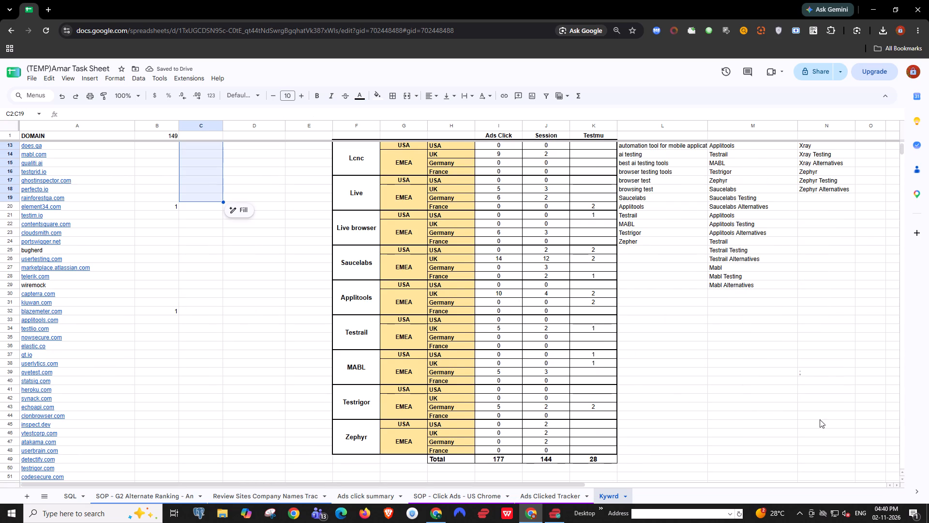
click(798, 366)
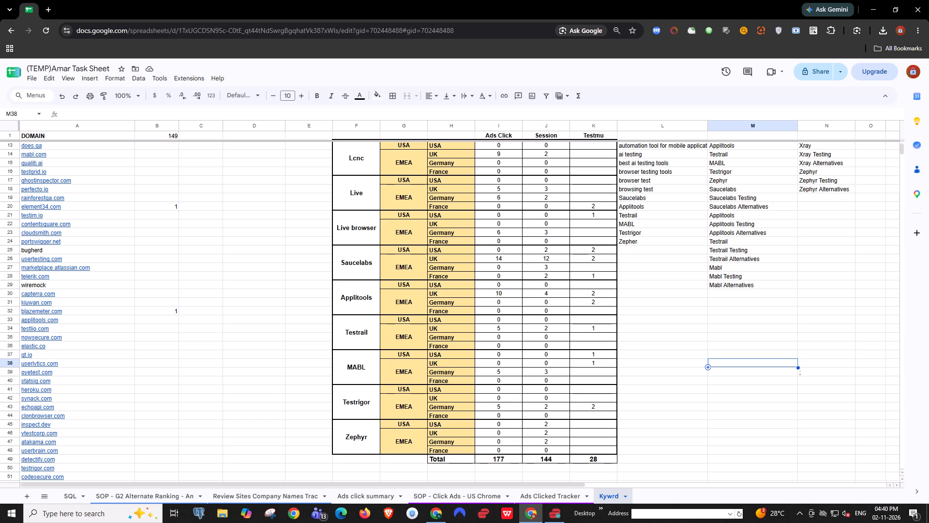
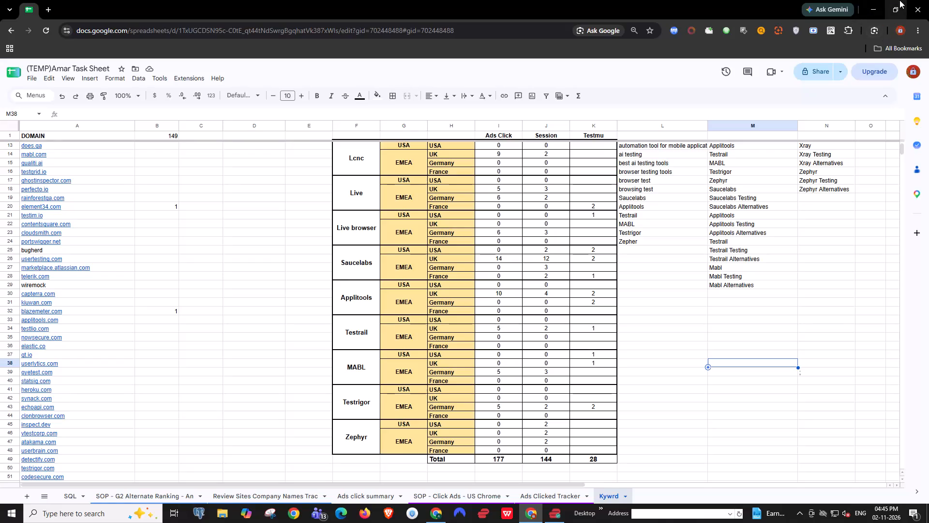
In column B of the Kywrd sheet, set the datadoghq.com count to 6 and the saucelabs.com count to 7.
scroll(899, 0, up, 2)
click(251, 195)
scroll(247, 199, up, 5)
scroll(229, 167, down, 1)
scroll(229, 167, up, 3)
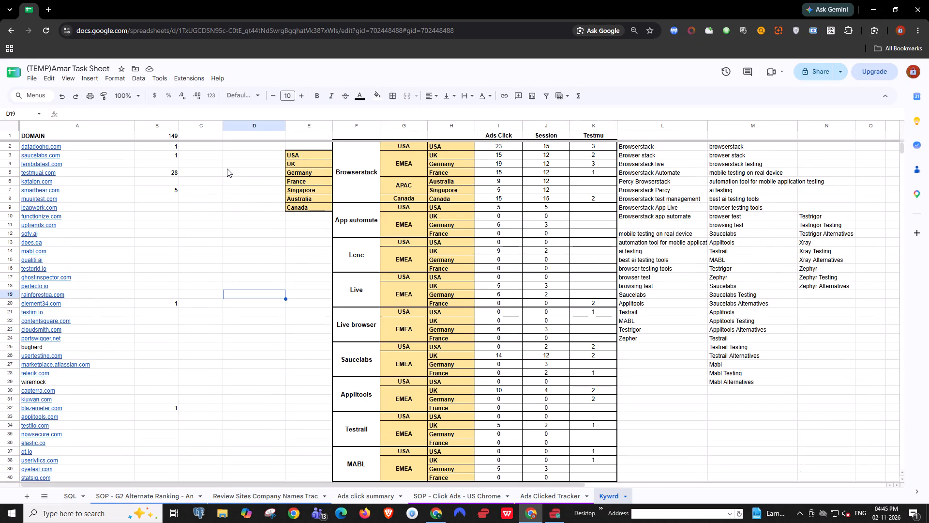
scroll(227, 169, up, 4)
click(169, 154)
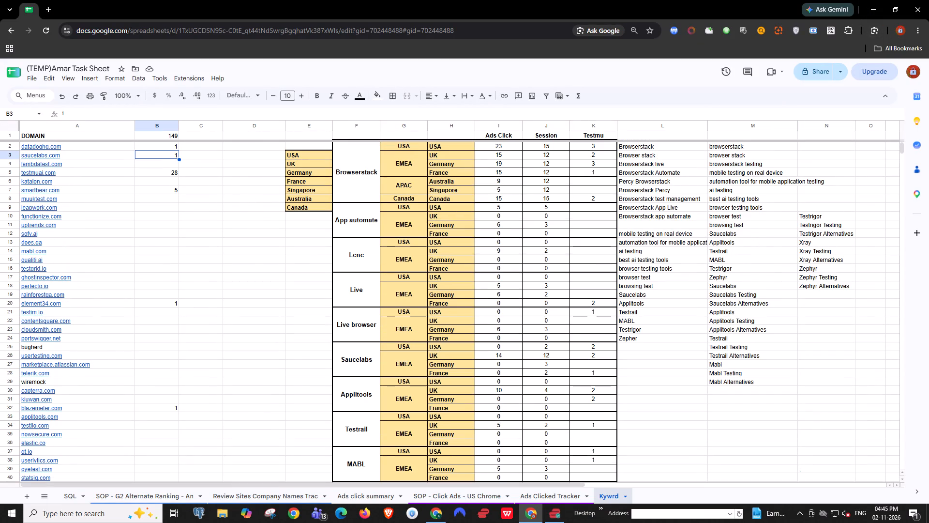
click(171, 147)
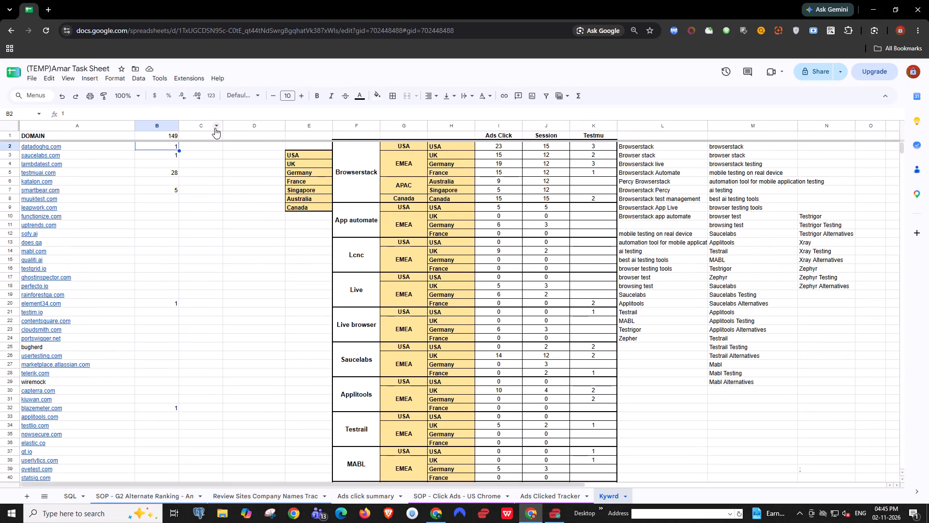
key(6)
key(Return)
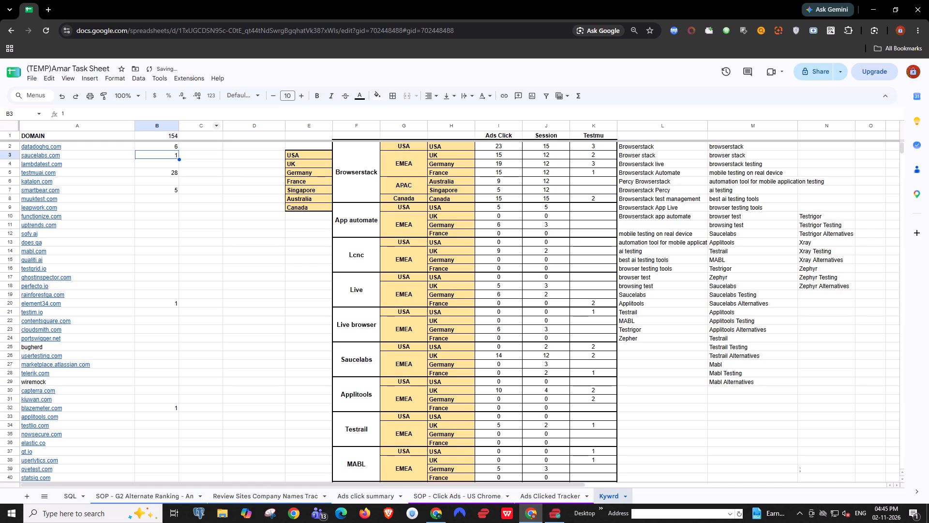
key(5)
key(Return)
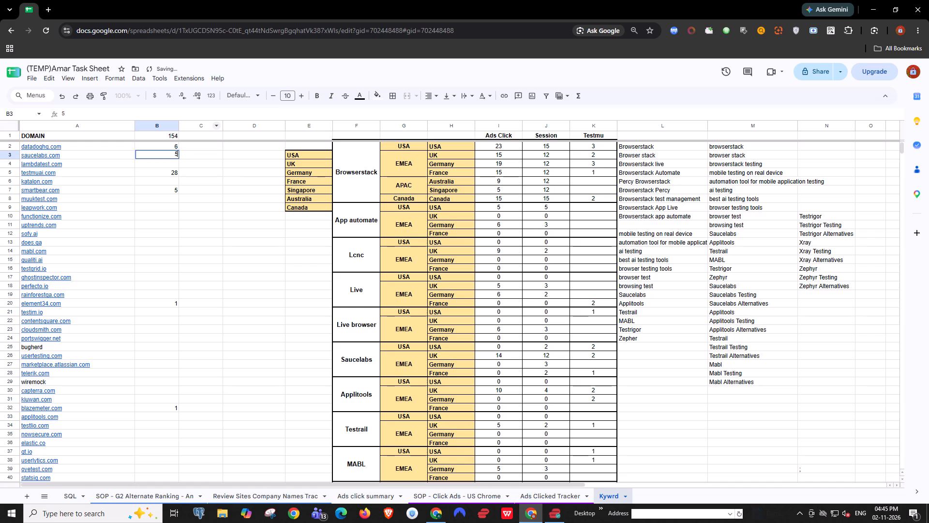
key(Up)
key(7)
key(Return)
Set the testmuai.com count in column B to 36.
key(Down)
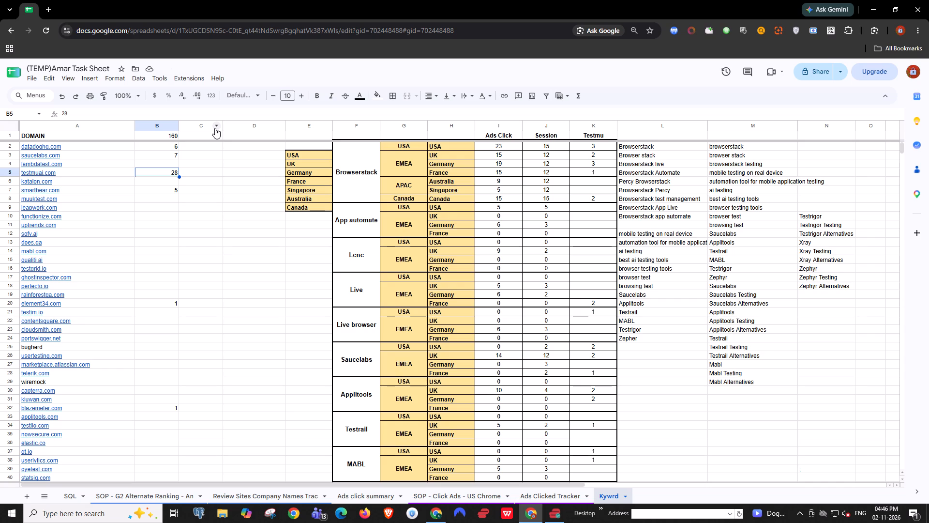
key(3)
key(6)
key(Return)
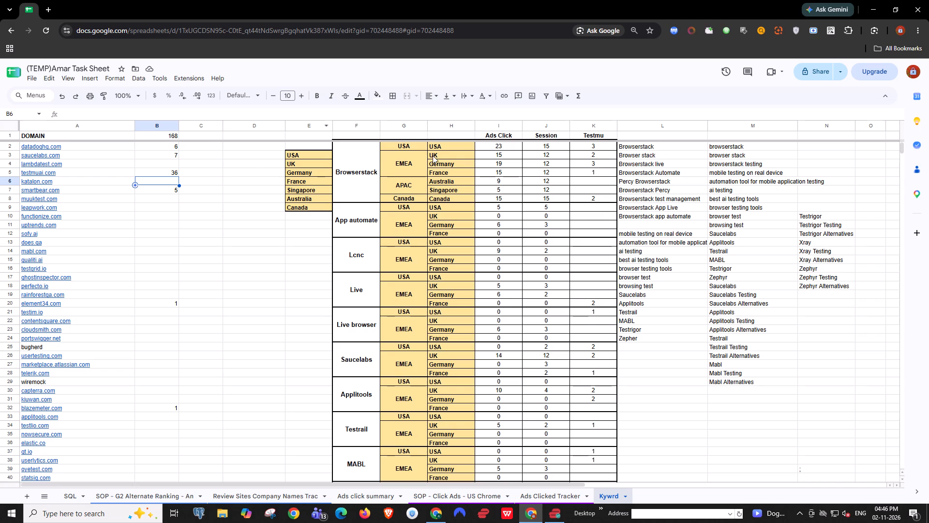
Set the Browserstack Testmu counts to 4 for France, 2 for Australia and 1 for Singapore.
drag(597, 146, 597, 174)
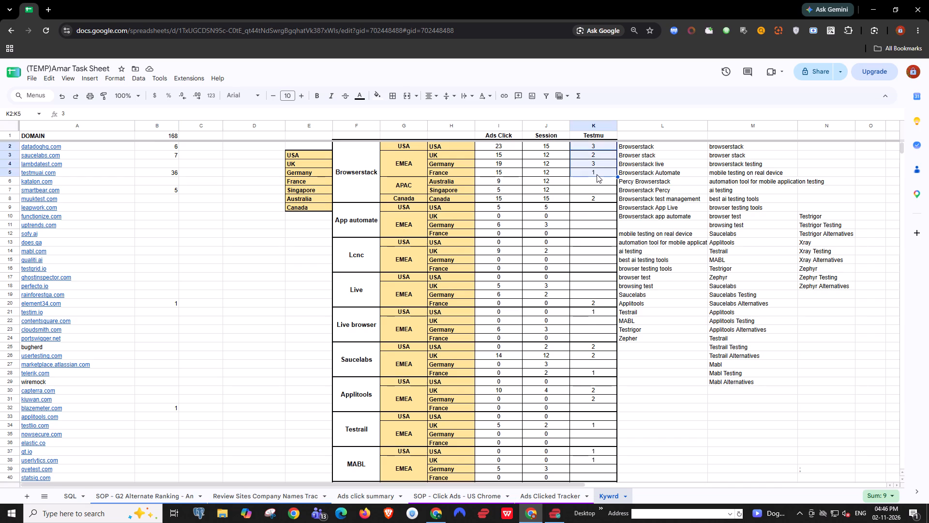
click(597, 172)
key(4)
key(Return)
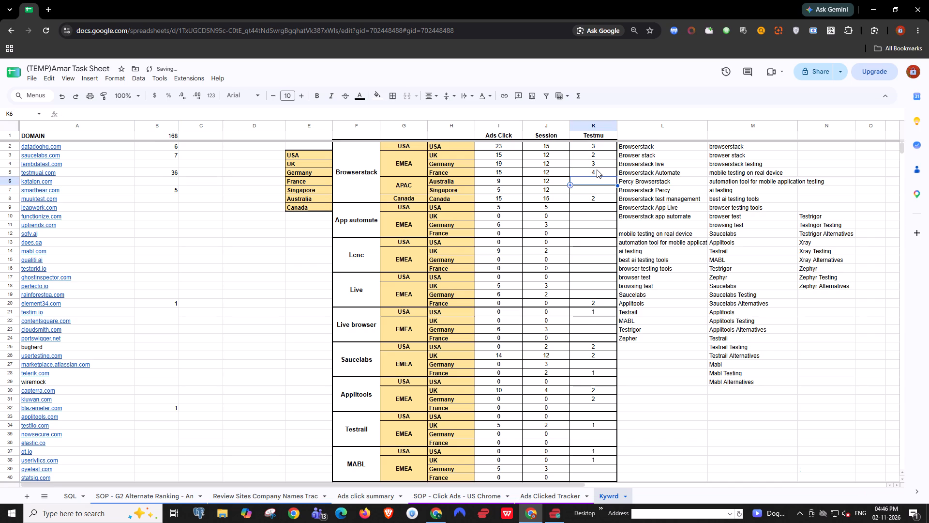
key(2)
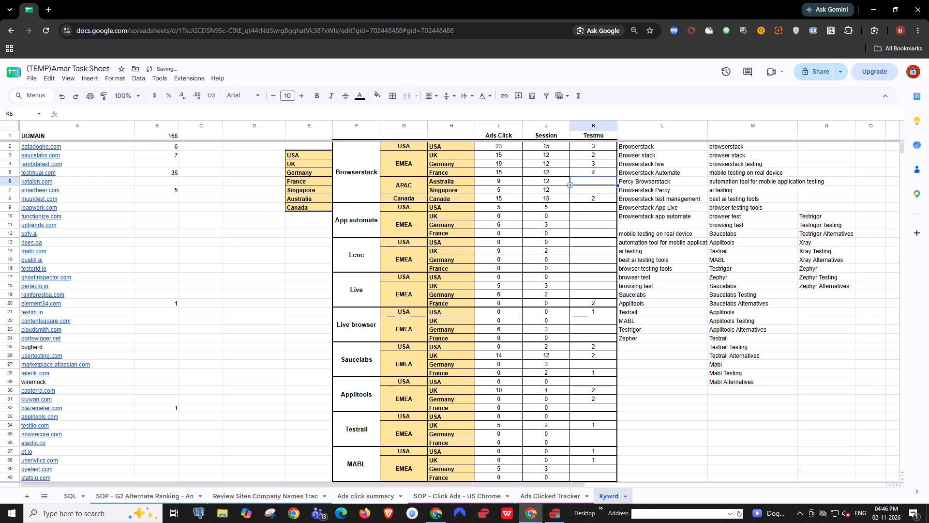
key(Return)
key(1)
key(Return)
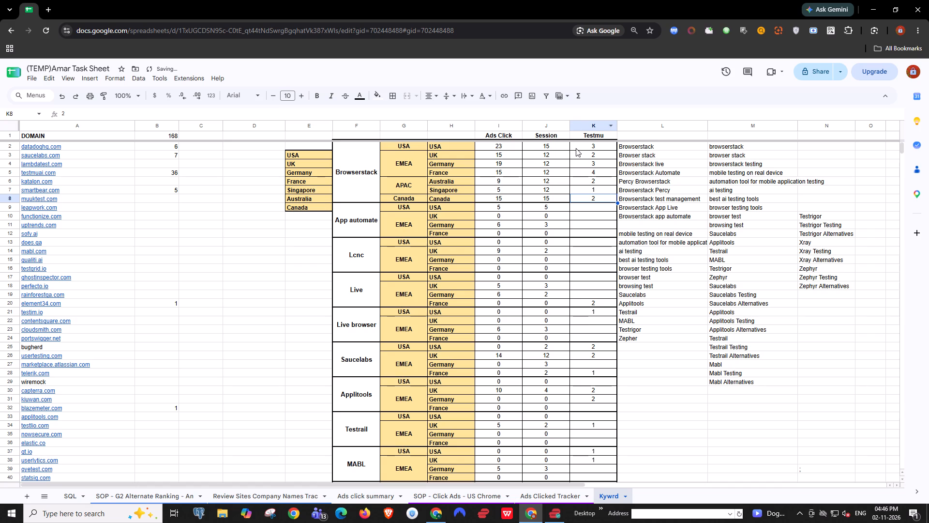
Set the Browserstack Testmu counts to 4 for USA and 3 for UK.
drag(581, 146, 581, 197)
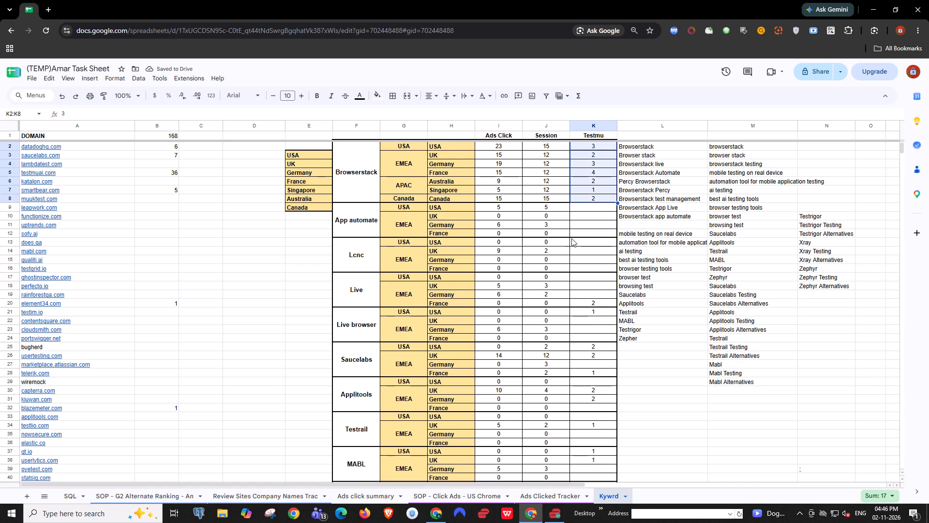
click(599, 147)
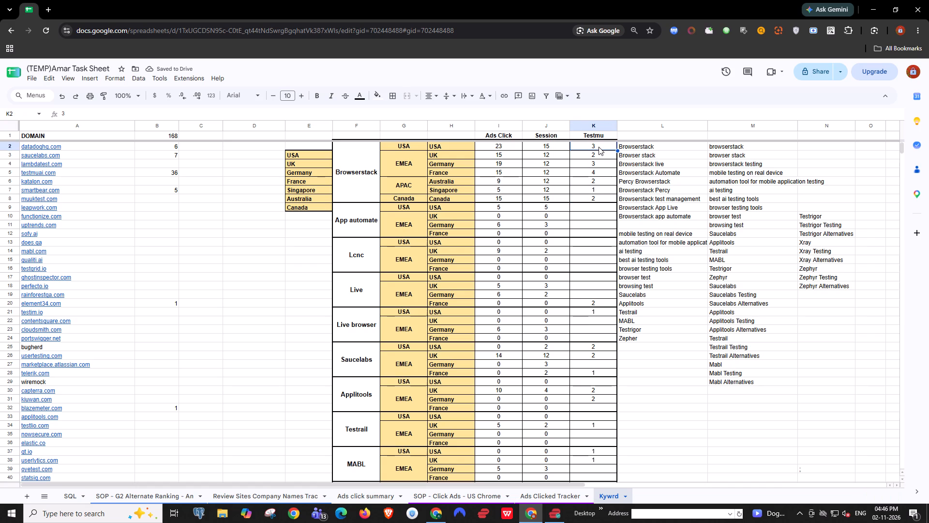
key(4)
key(Return)
key(3)
key(Return)
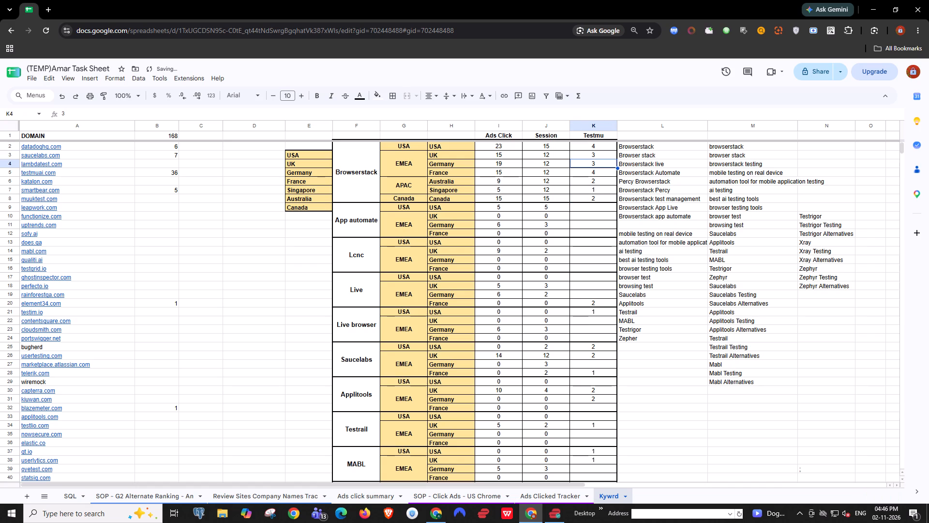
Set the Browserstack Testmu count for Canada to 4.
key(Down)
key(Down)
key(Down)
key(Down)
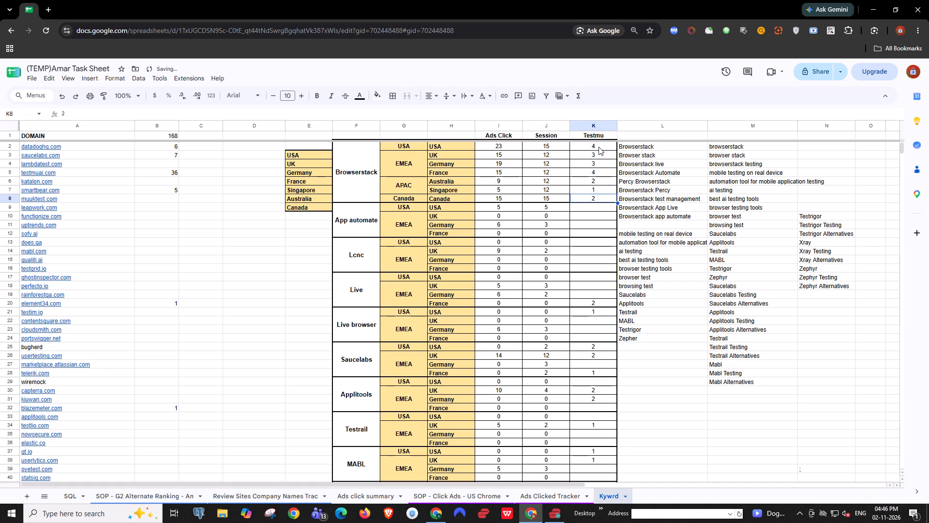
key(4)
key(BackSpace)
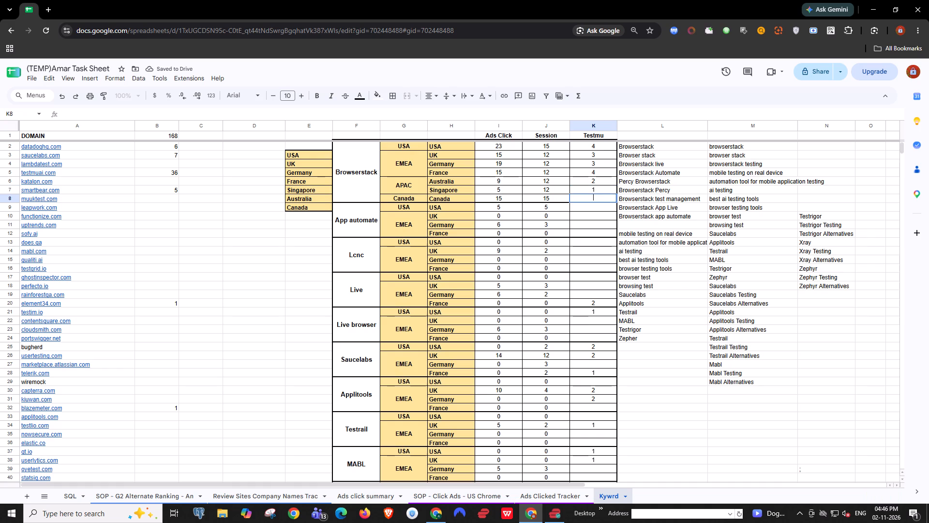
key(3)
key(Return)
drag(592, 145, 592, 198)
click(596, 197)
key(4)
key(Return)
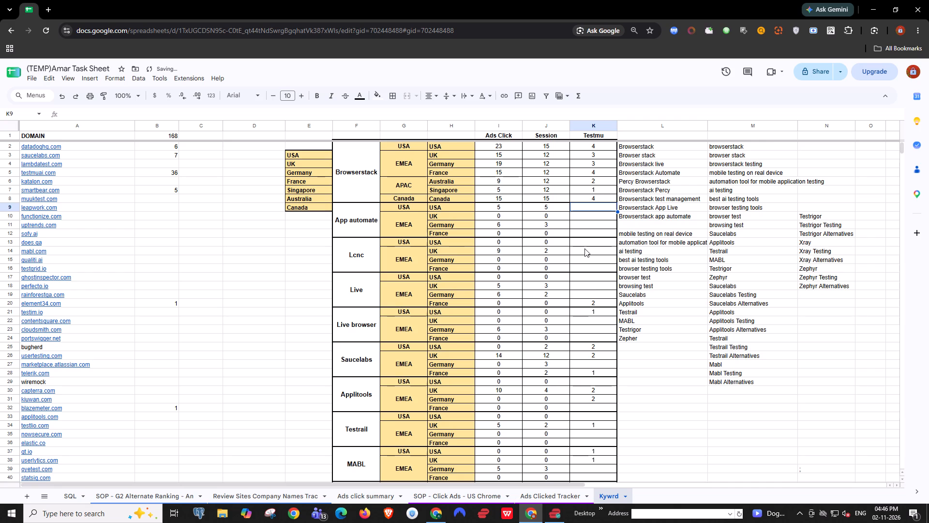
Enter a Testmu count of 1 for both UK and France in the Lcnc group.
scroll(584, 251, down, 2)
scroll(590, 249, up, 1)
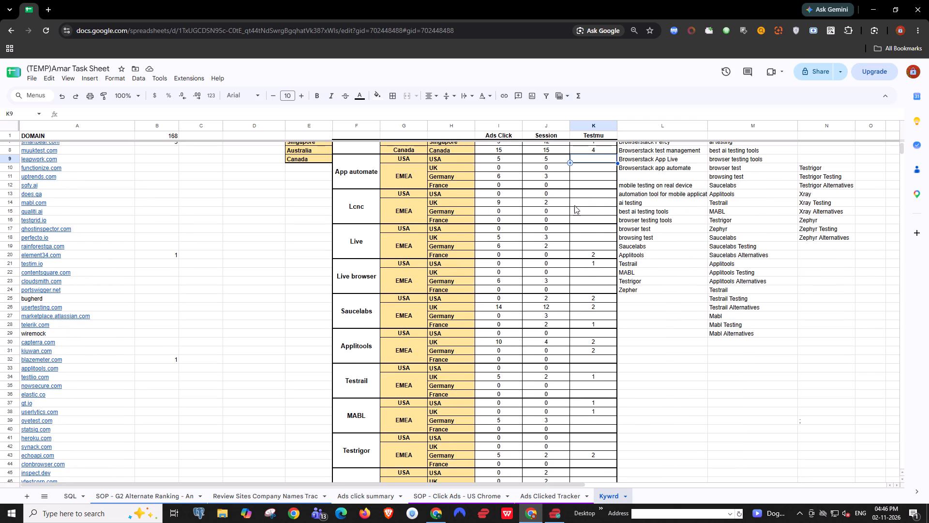
click(593, 202)
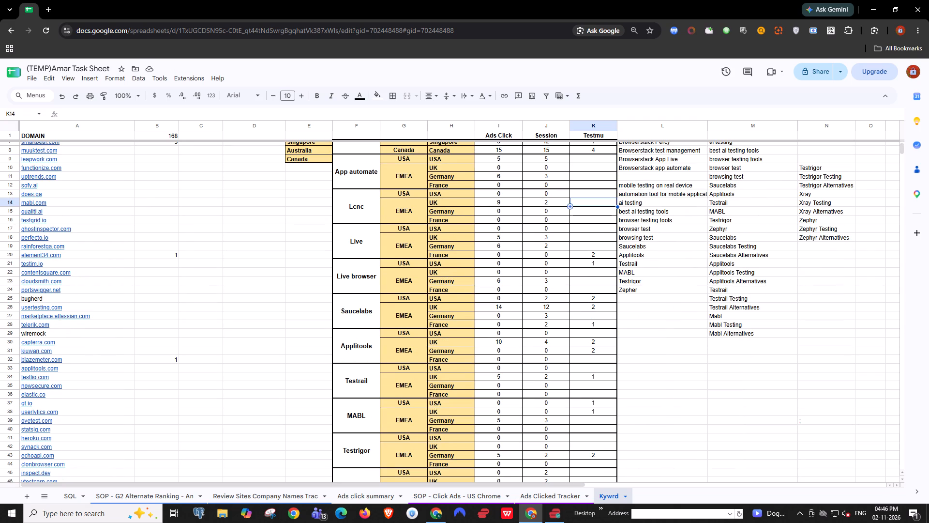
key(1)
key(Return)
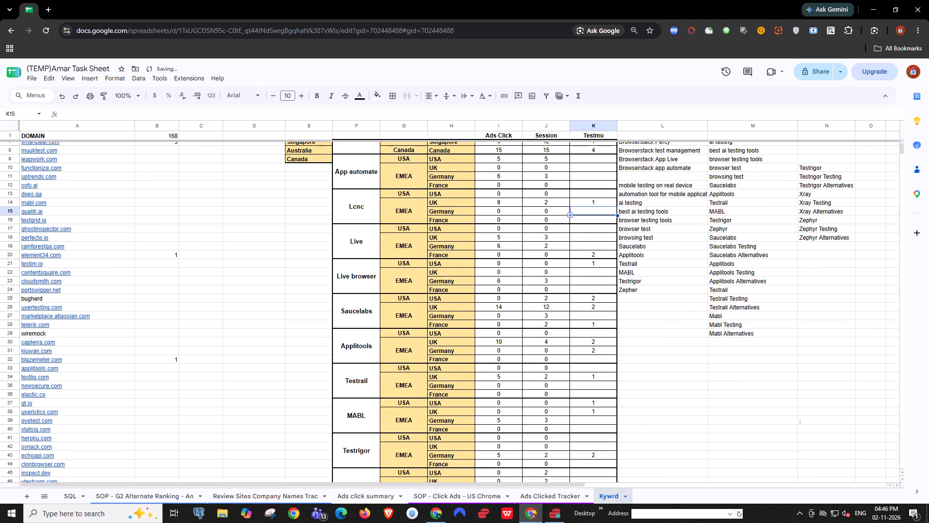
key(Down)
key(1)
key(Return)
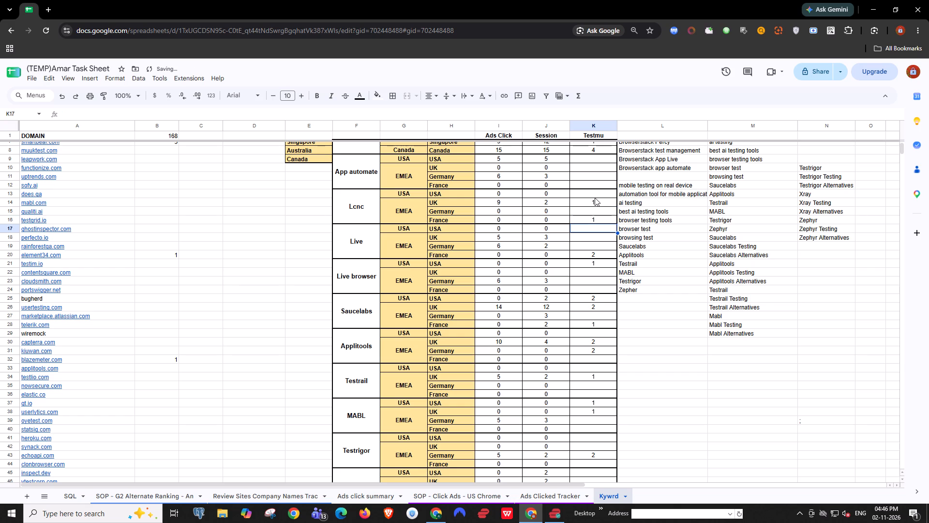
Review the Testmu counts from the Live group down through Saucelabs and the remaining keyword groups.
key(Down)
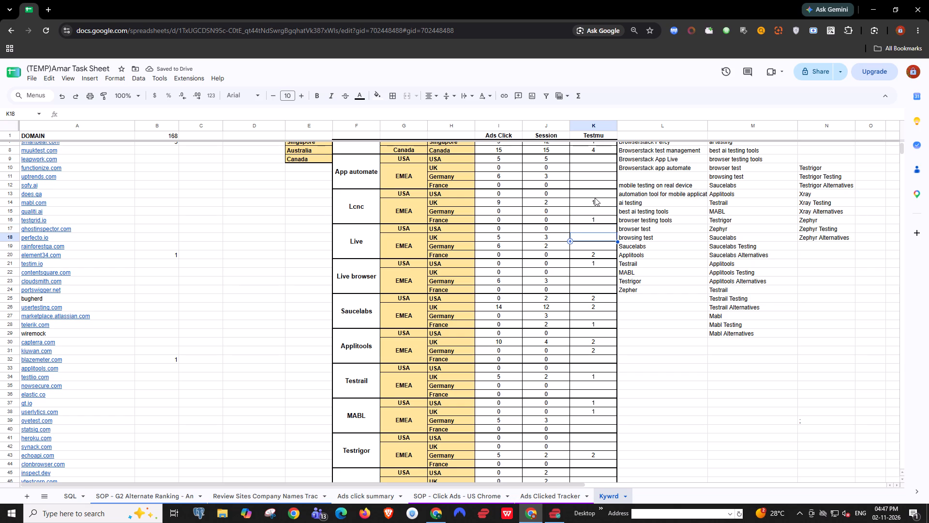
key(Down)
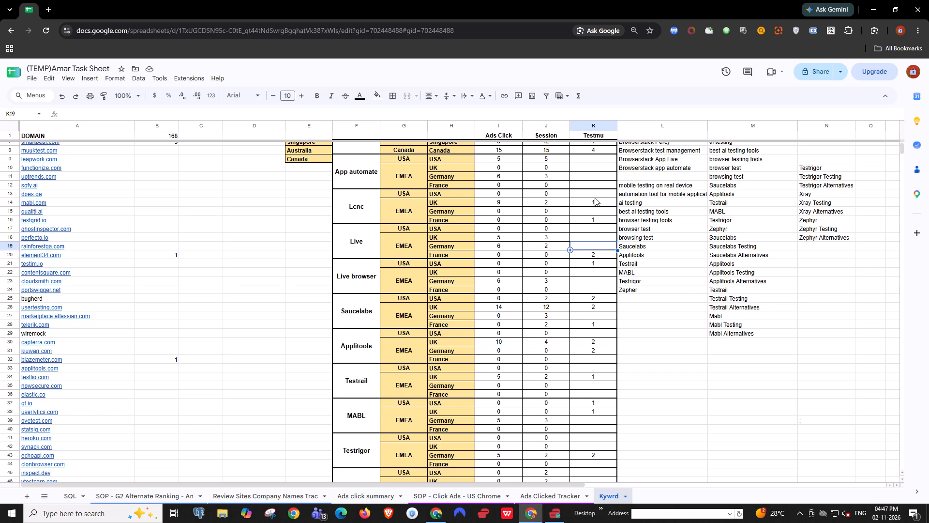
key(Down)
key(Down)
key(Down)
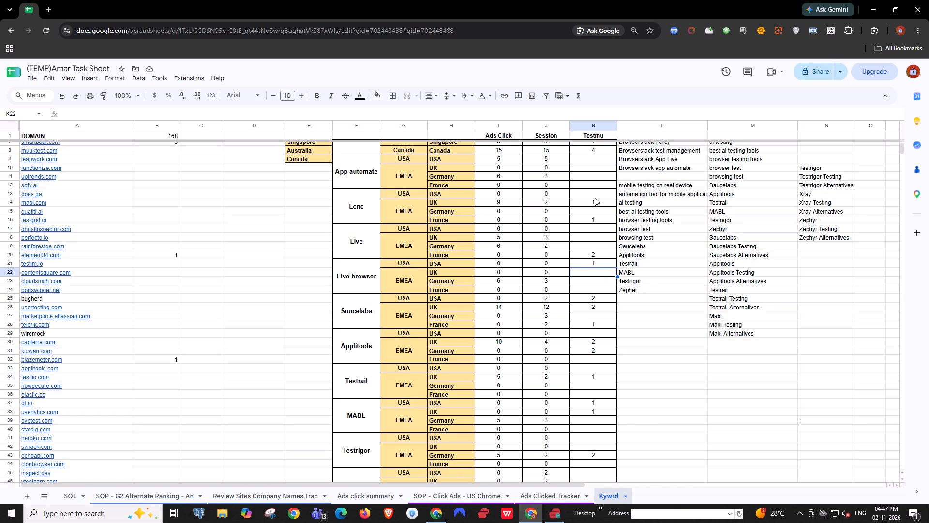
key(Down)
key(Down)
key(Down)
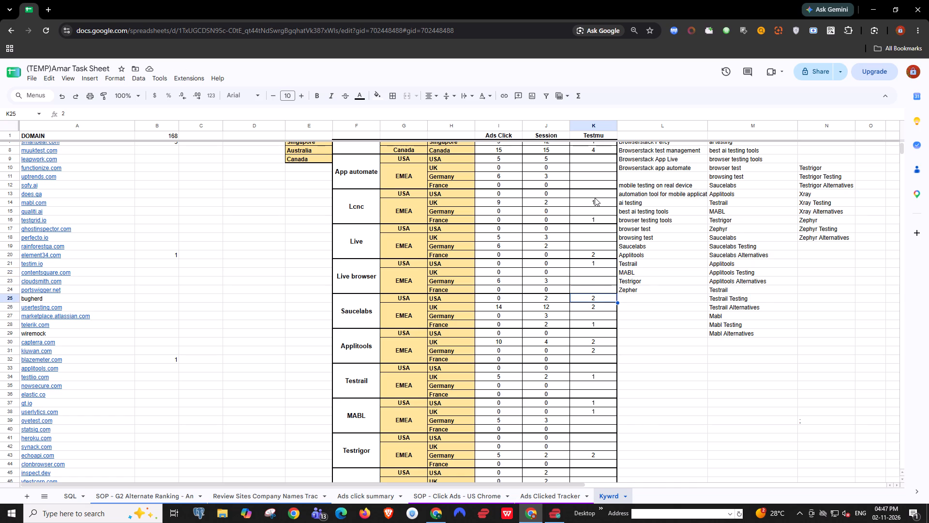
key(Down)
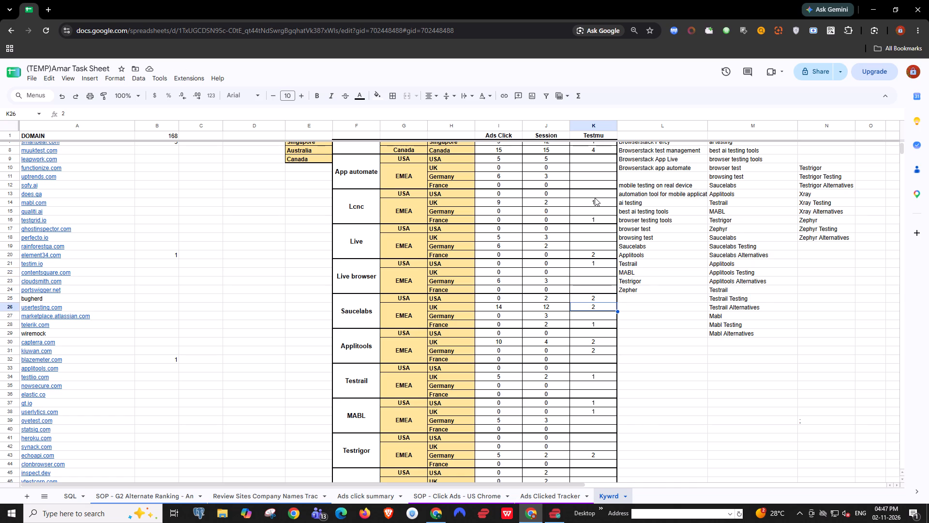
scroll(595, 198, down, 2)
scroll(595, 233, up, 1)
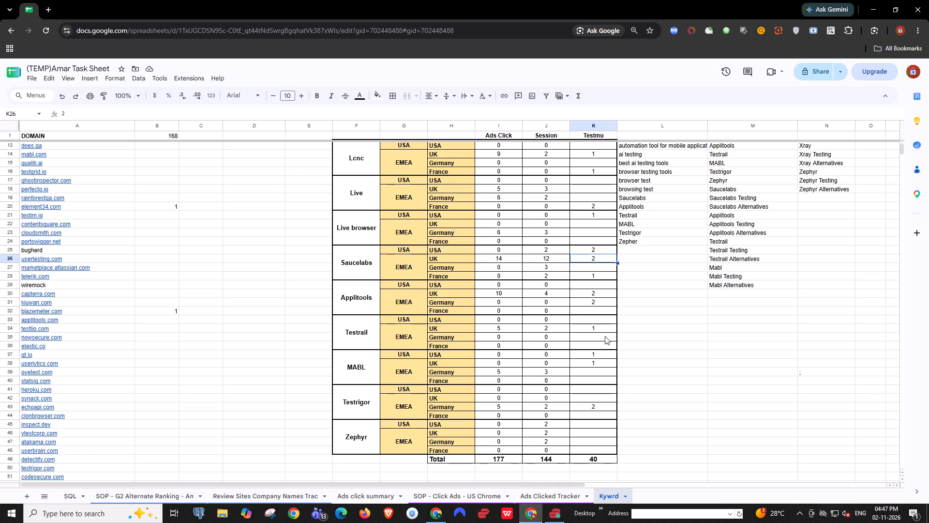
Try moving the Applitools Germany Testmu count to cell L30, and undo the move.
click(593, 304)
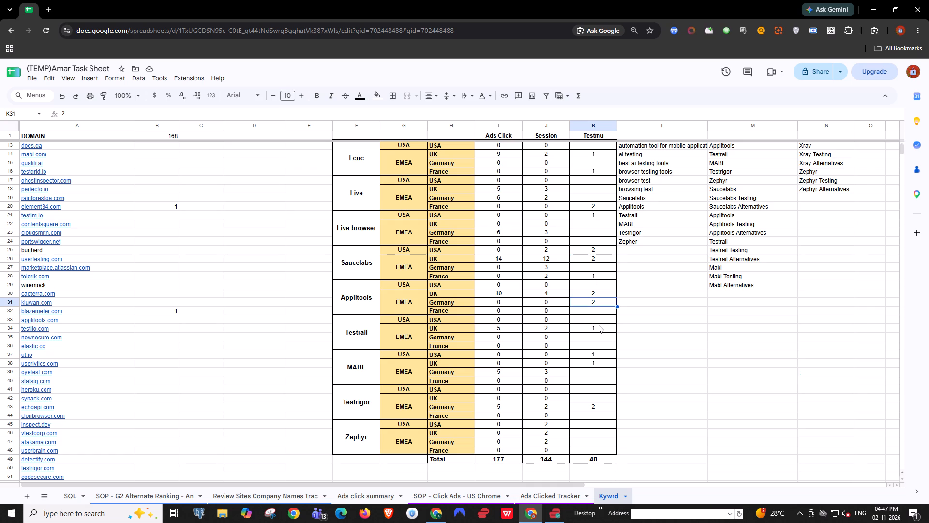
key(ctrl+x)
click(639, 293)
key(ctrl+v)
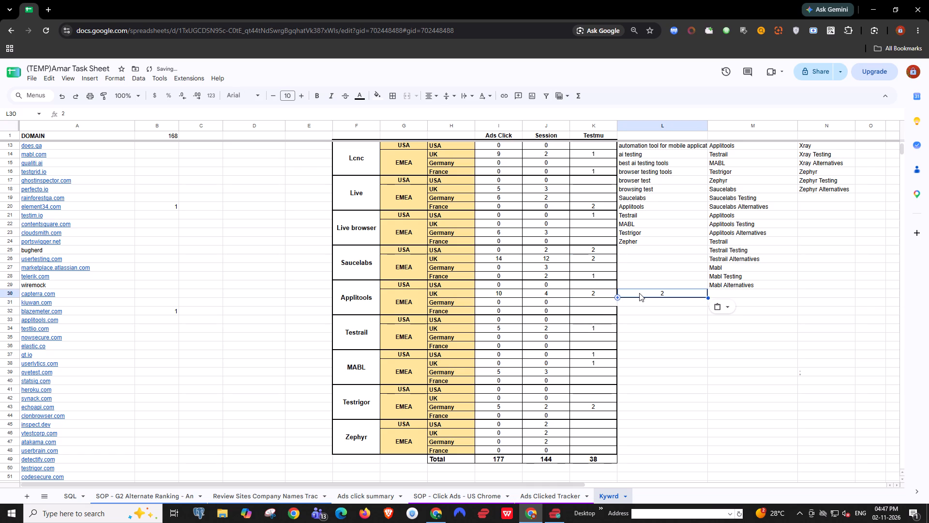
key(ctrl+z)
Clear the Testmu count for Germany in the Applitools group.
click(599, 300)
key(BackSpace)
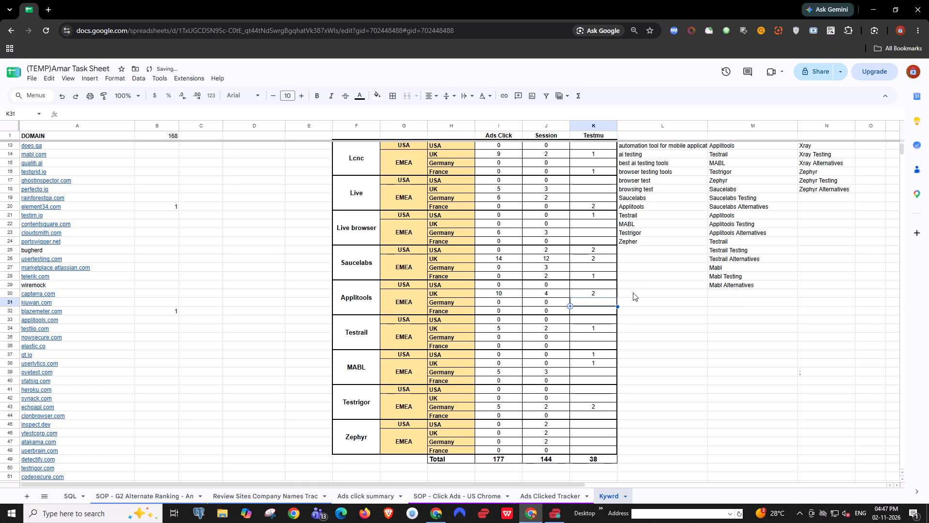
Enter 2 in cells L30 and L31 beside the Applitools UK and Germany rows, and clear L30 again.
click(633, 292)
key(2)
key(Return)
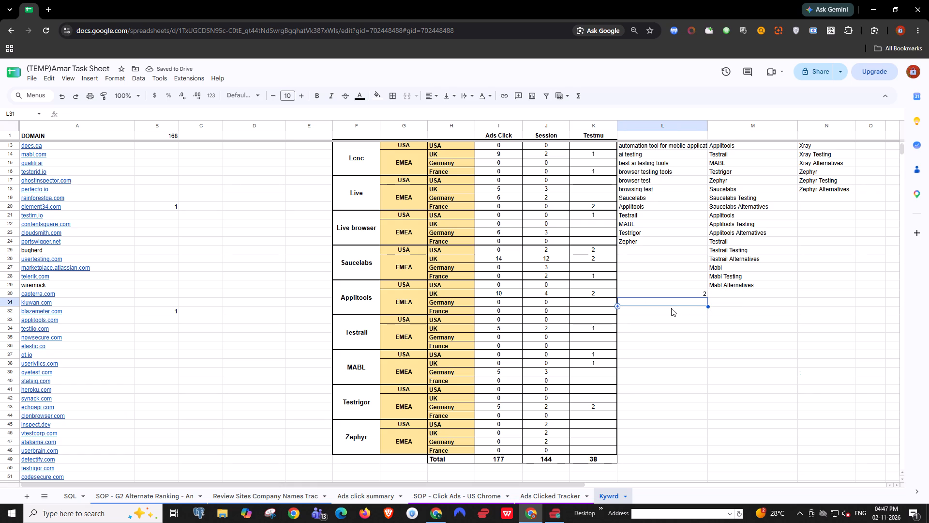
key(2)
key(Return)
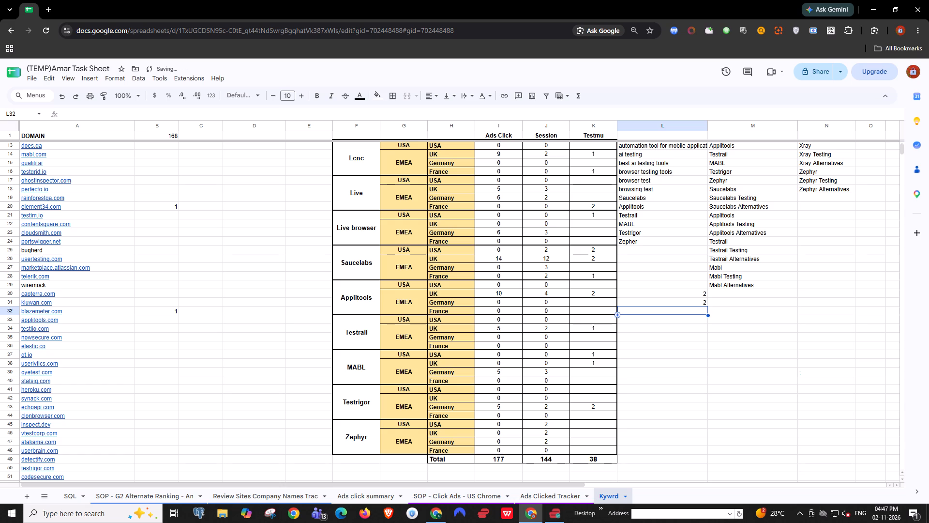
key(Up)
key(Up)
key(Delete)
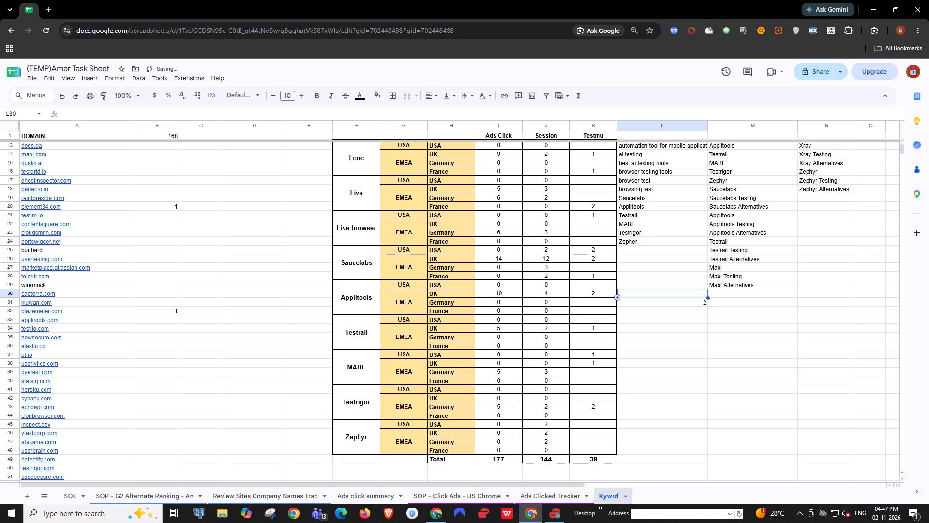
key(Return)
key(Return)
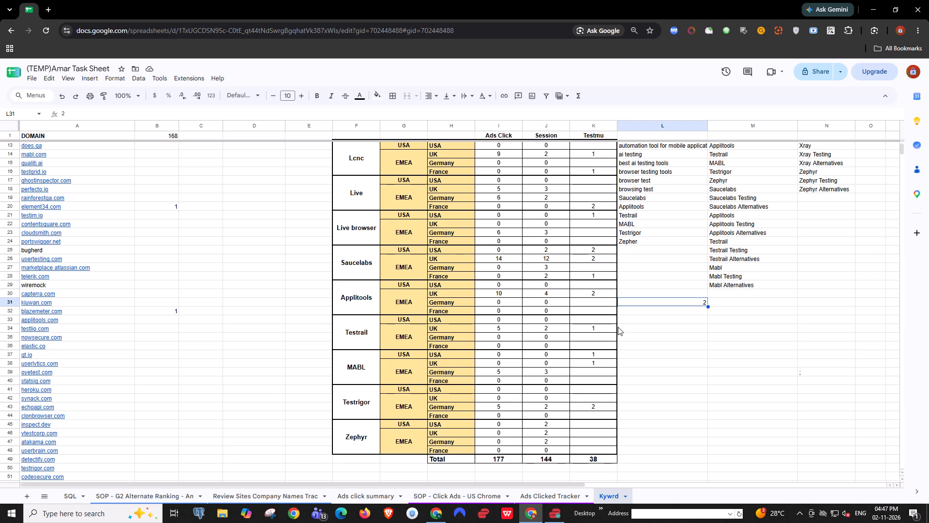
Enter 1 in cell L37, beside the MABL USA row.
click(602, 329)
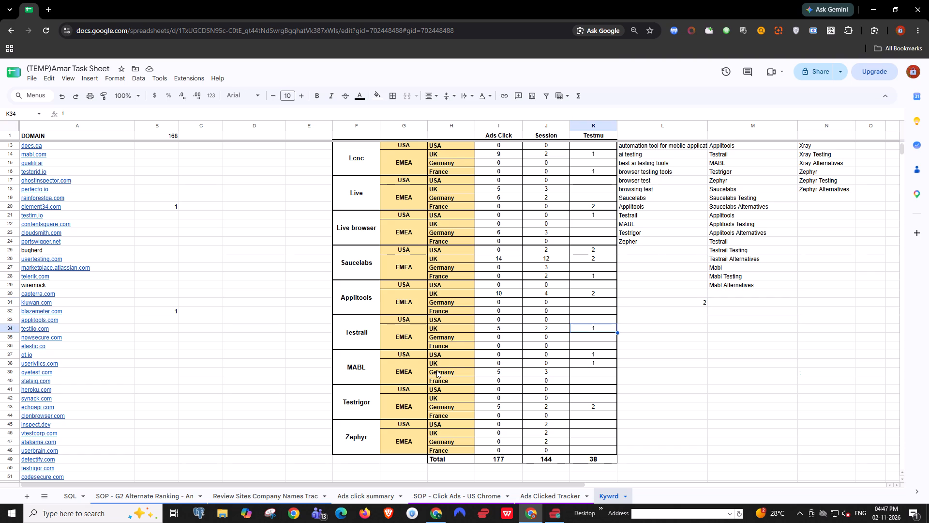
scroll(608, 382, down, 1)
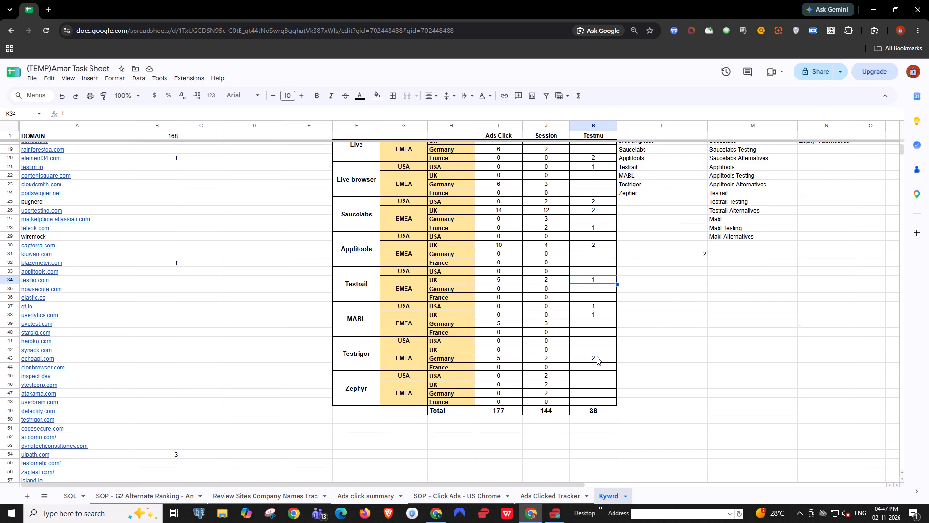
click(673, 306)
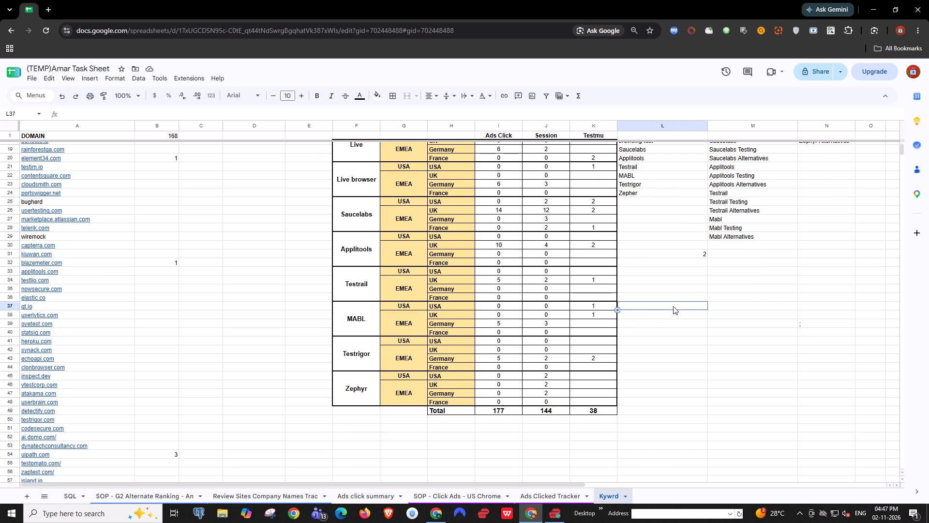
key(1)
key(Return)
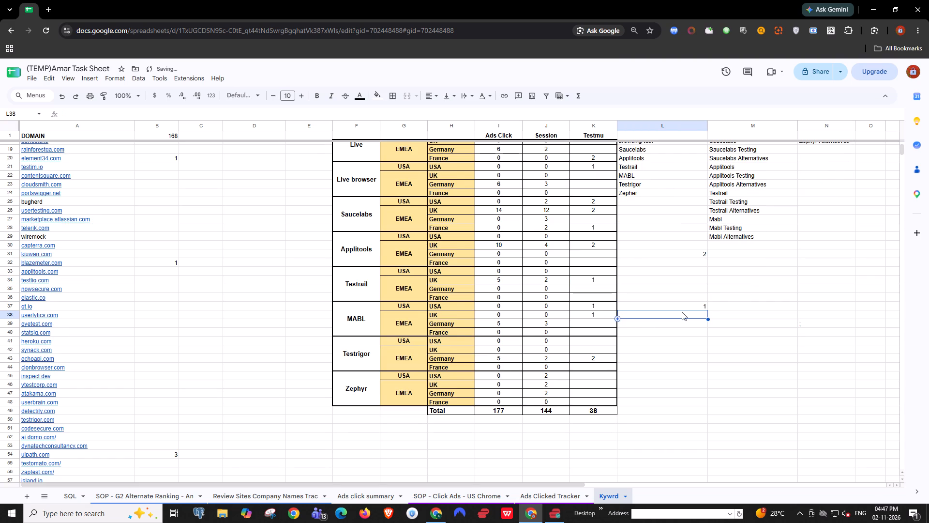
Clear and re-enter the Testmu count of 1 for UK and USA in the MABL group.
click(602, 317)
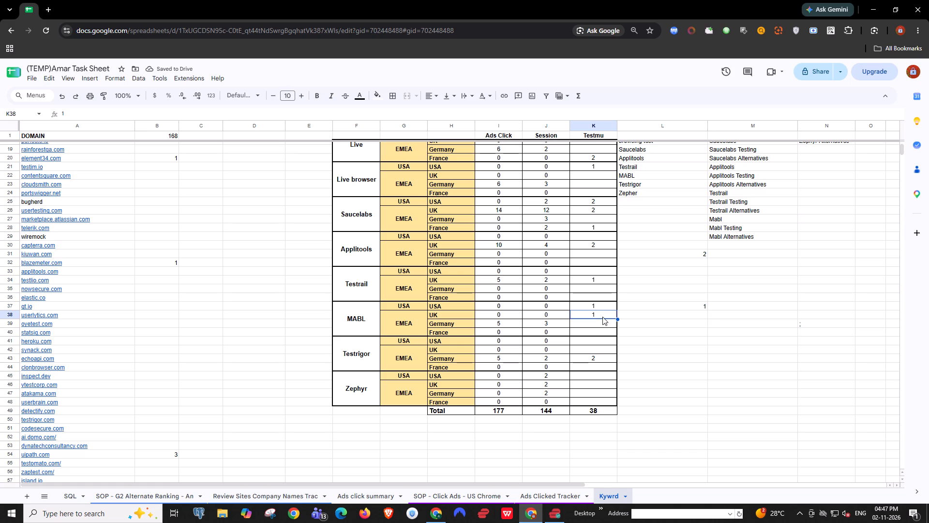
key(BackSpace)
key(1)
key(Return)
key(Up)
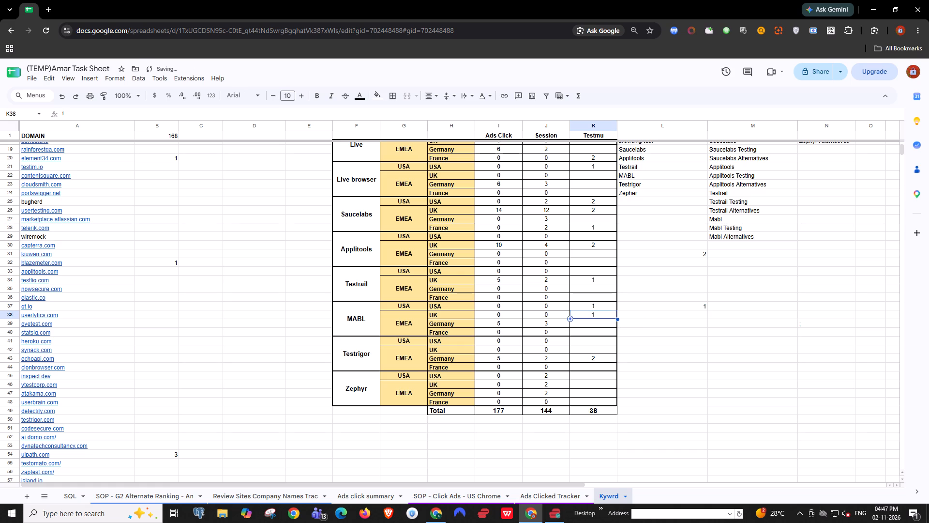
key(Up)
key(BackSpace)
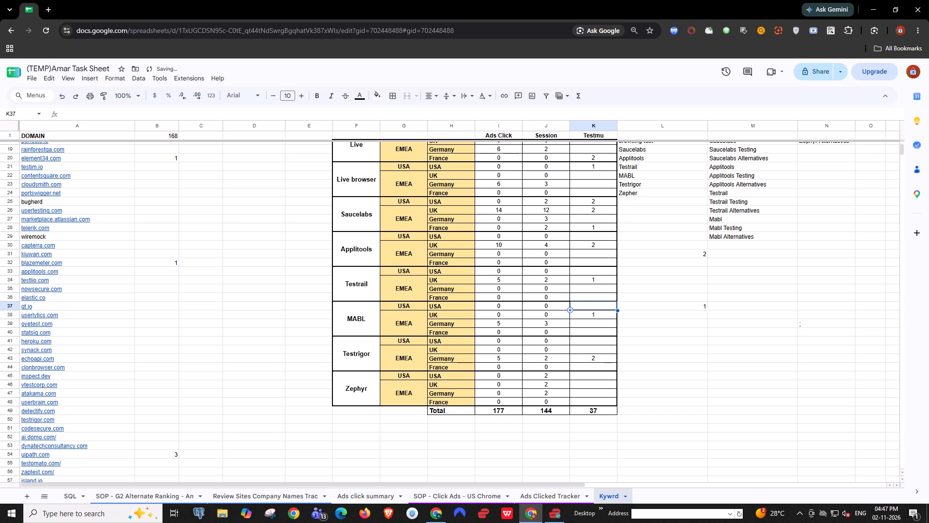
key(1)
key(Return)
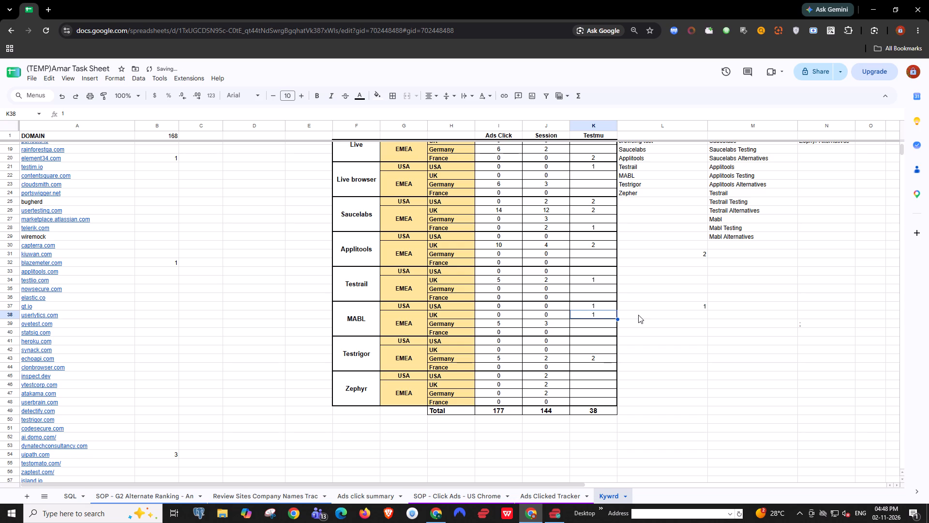
Clear the MABL UK Testmu count and enter 1 in cell L38 beside it instead.
key(Delete)
click(691, 311)
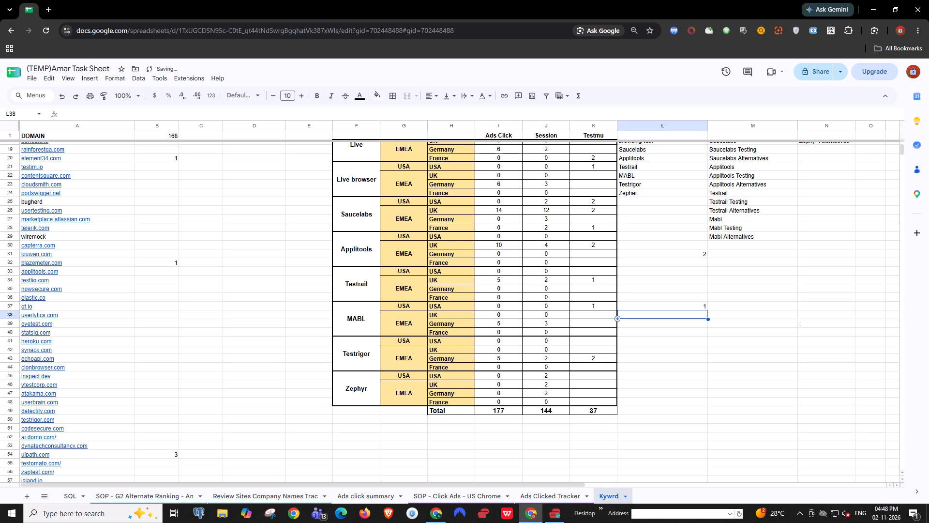
key(1)
key(Return)
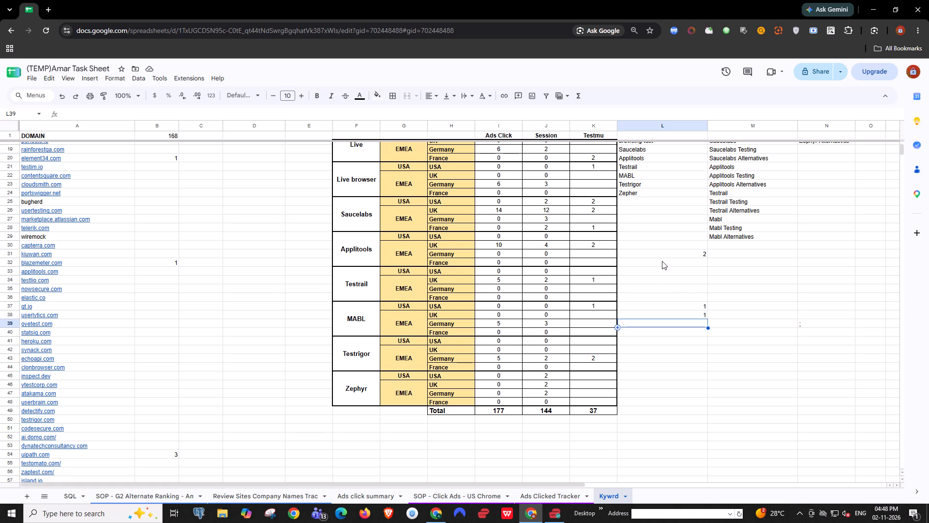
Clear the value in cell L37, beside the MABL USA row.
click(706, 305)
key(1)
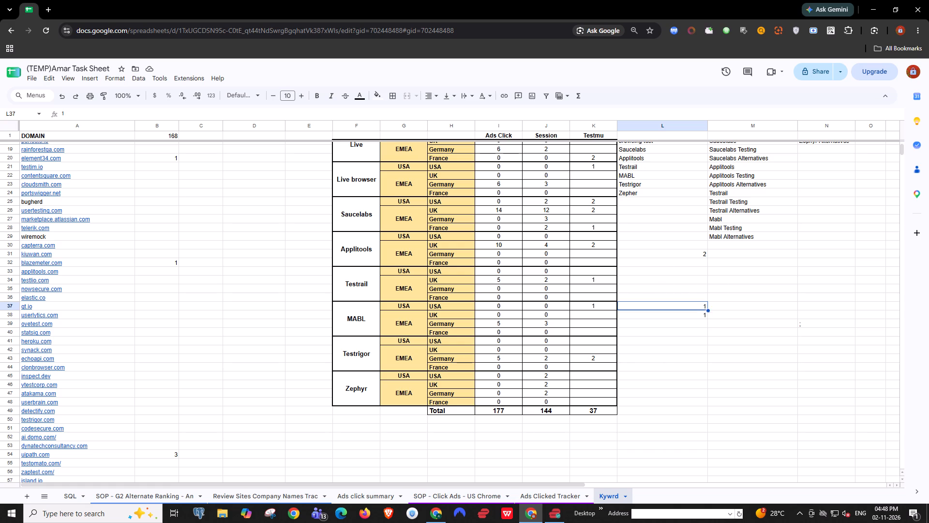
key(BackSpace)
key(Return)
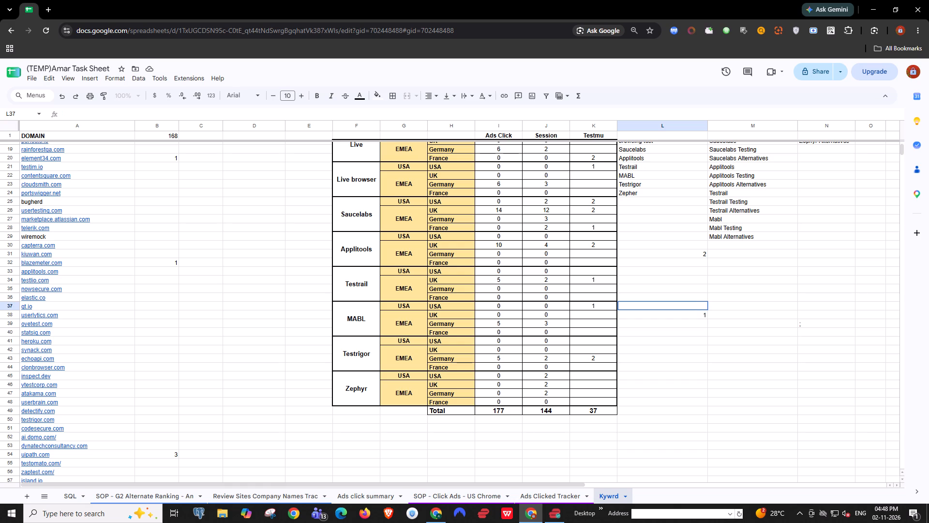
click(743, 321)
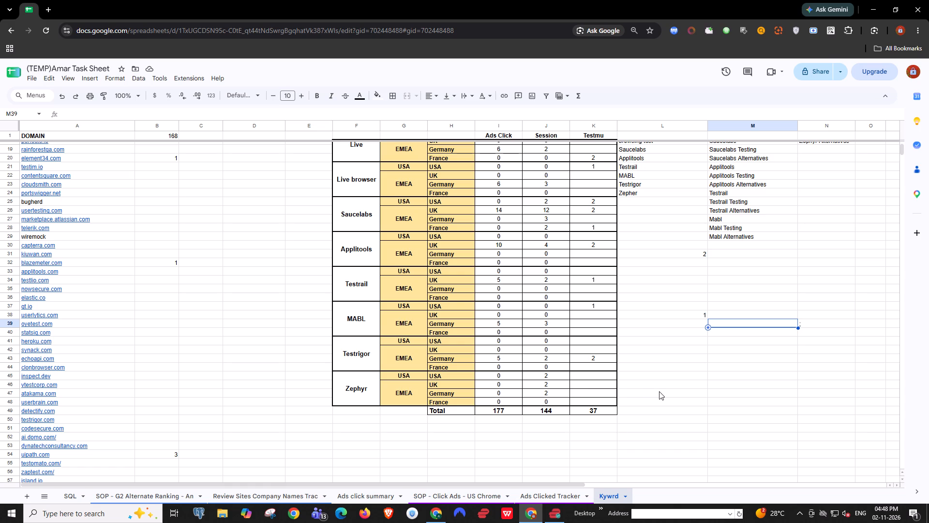
Set the domain count for testmuai.com to 37.
scroll(661, 396, up, 4)
scroll(477, 364, up, 8)
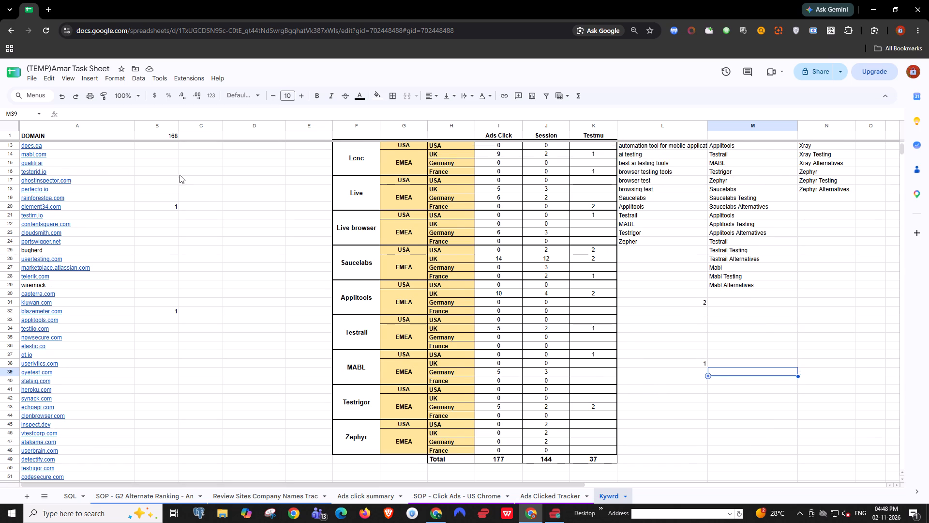
click(178, 174)
text(37)
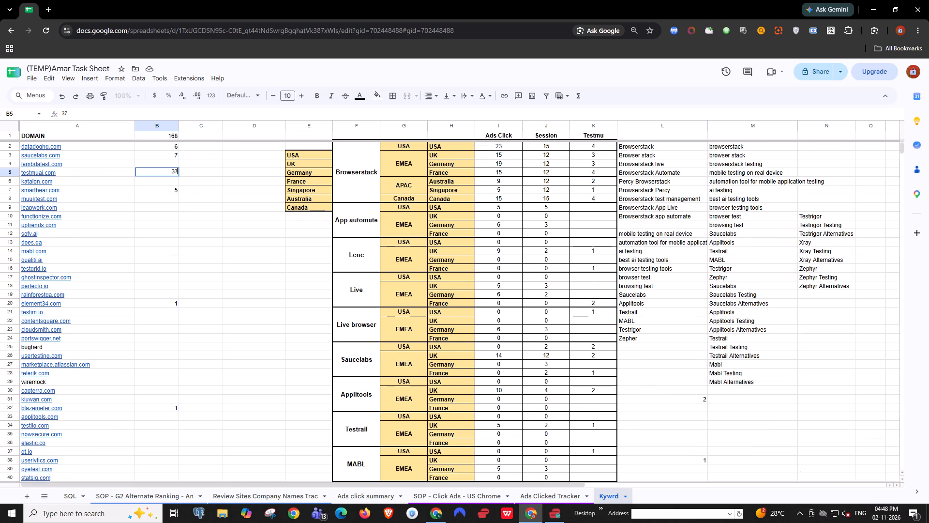
key(Return)
Set the Session count for Germany in the Testrigor group to 3.
scroll(605, 279, down, 4)
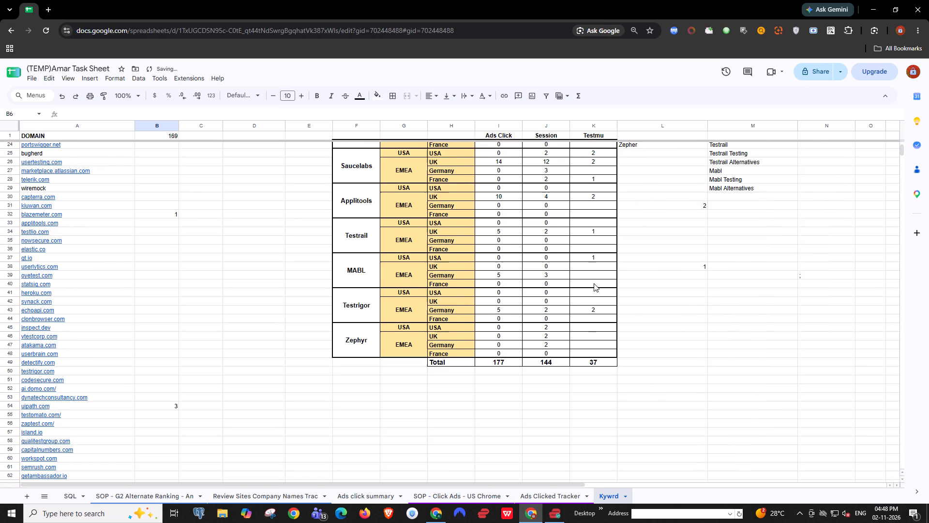
click(720, 329)
scroll(621, 338, up, 1)
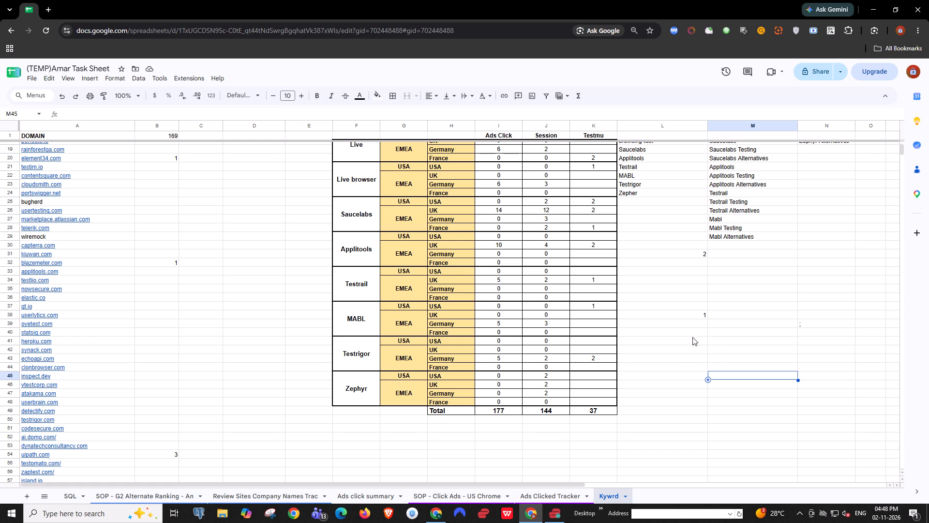
click(591, 358)
click(552, 358)
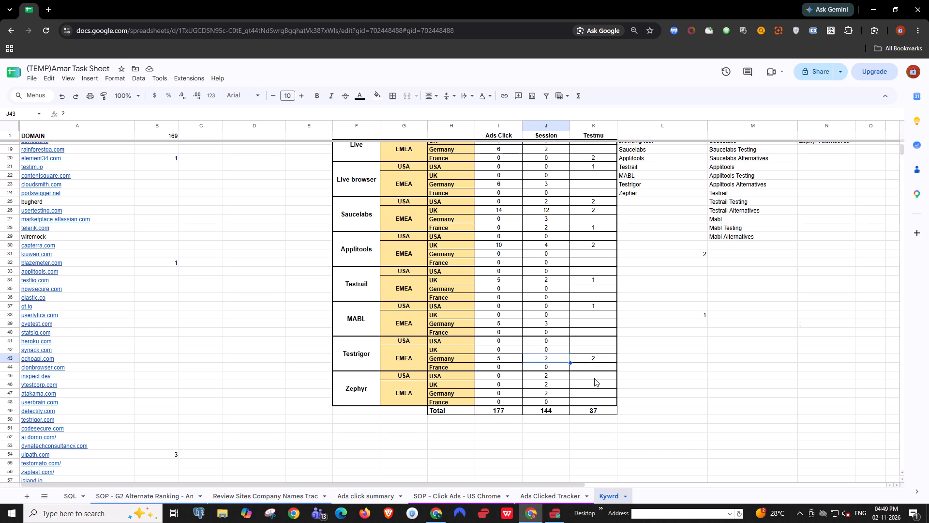
key(4)
key(Return)
key(Up)
key(3)
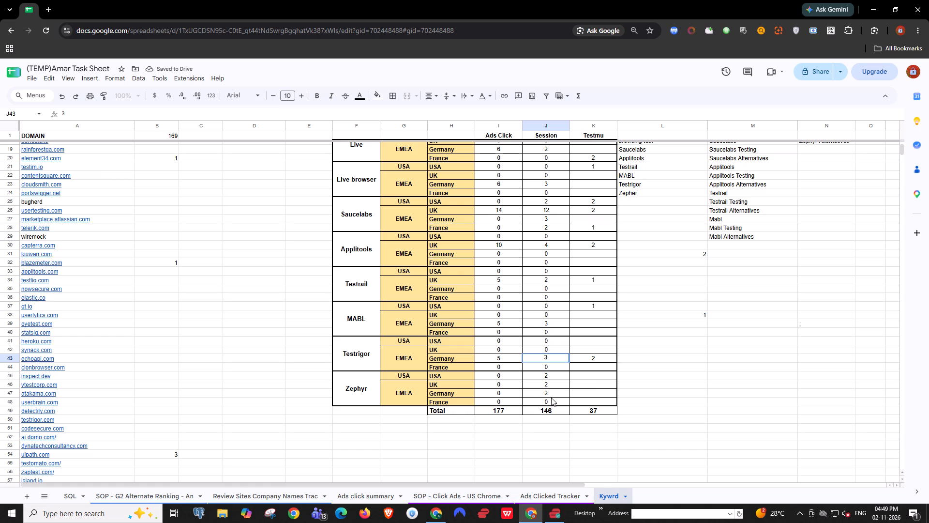
Set the MABL group's Session counts to 4 for USA and 0 for Germany.
click(550, 325)
click(553, 308)
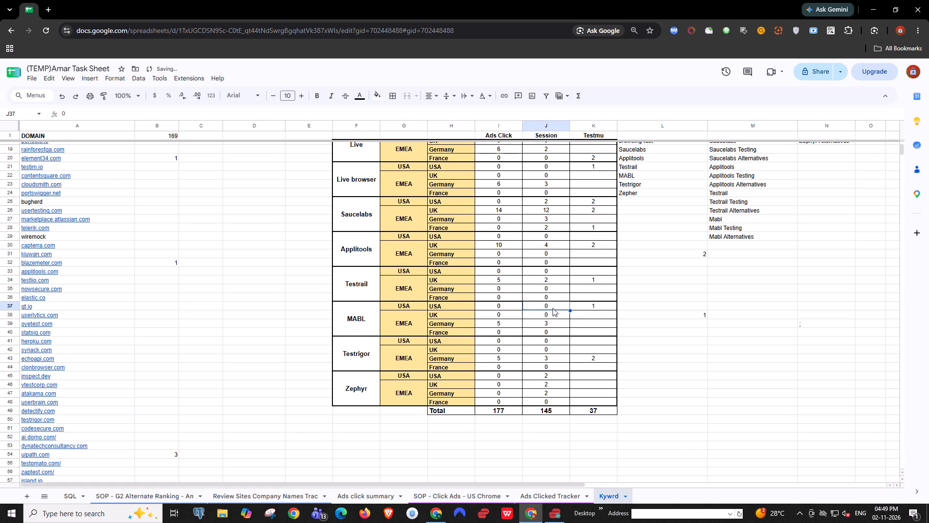
key(4)
key(Return)
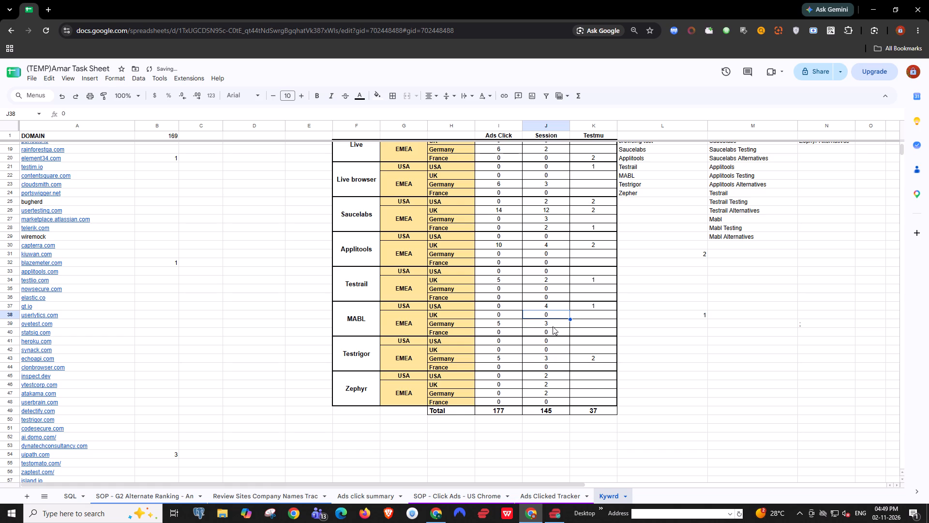
click(553, 326)
key(0)
key(Return)
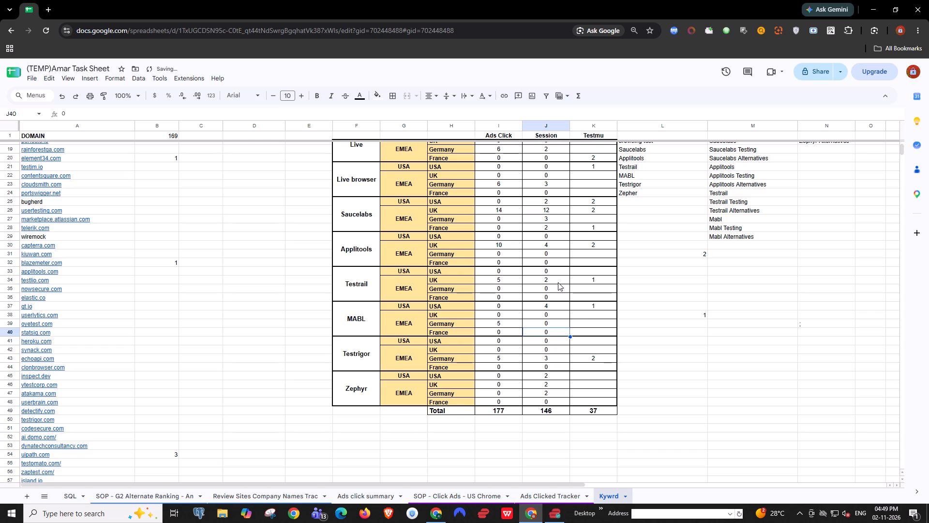
Set the Session count for UK in the Applitools group to 3.
click(557, 282)
click(553, 248)
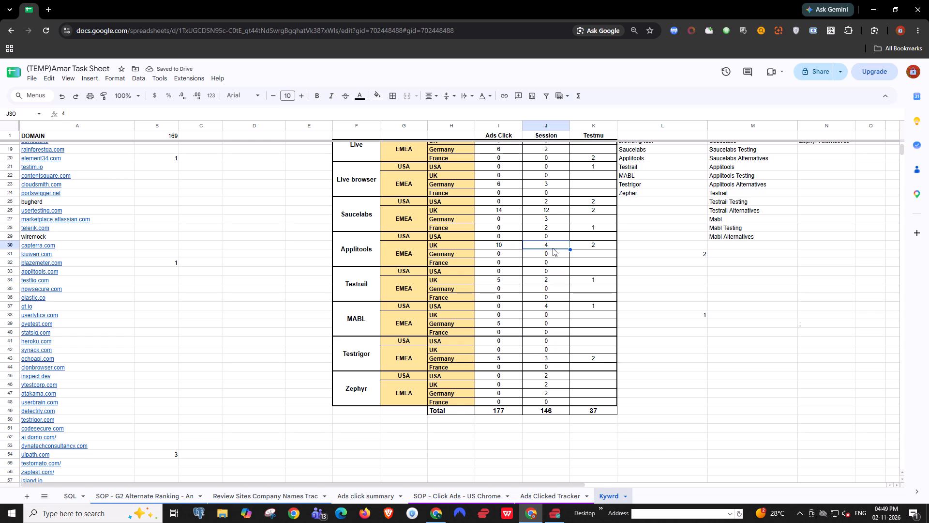
key(3)
key(Return)
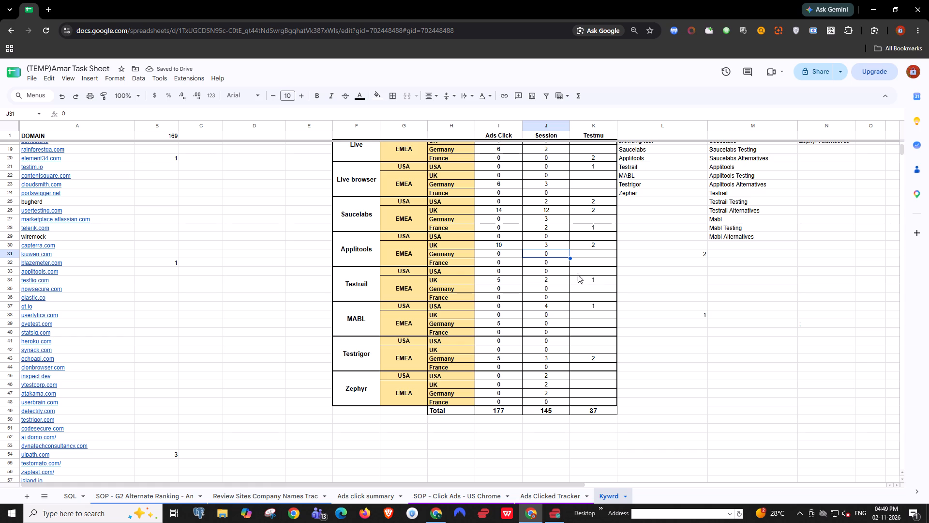
Set the Saucelabs group's Session counts to 4 for both USA and UK.
click(552, 220)
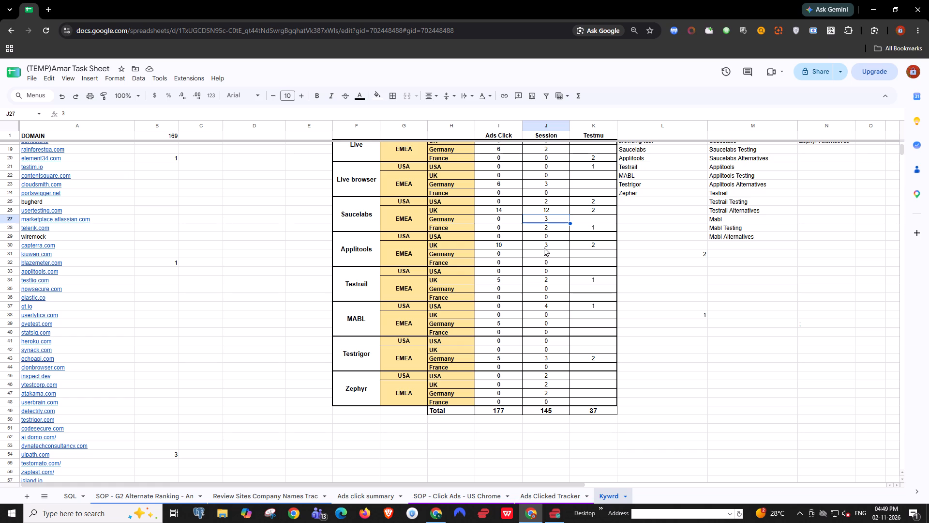
click(555, 210)
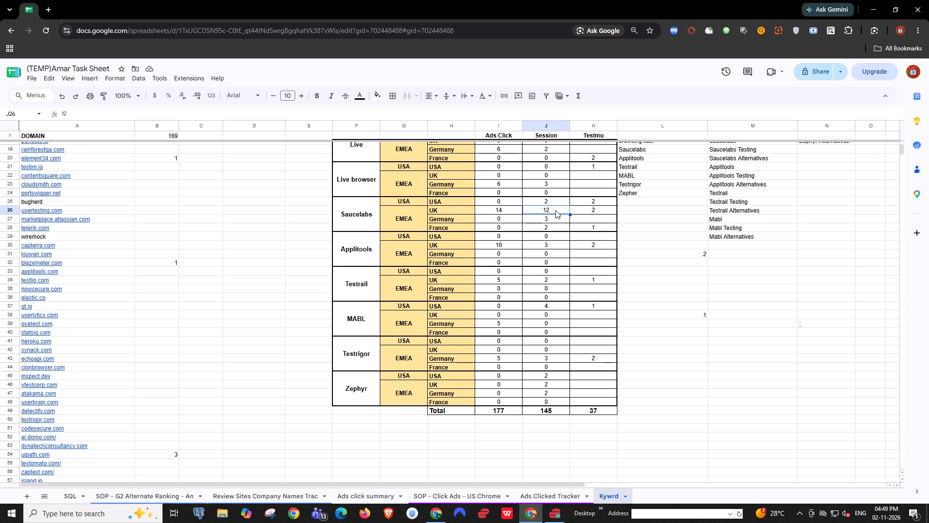
key(Up)
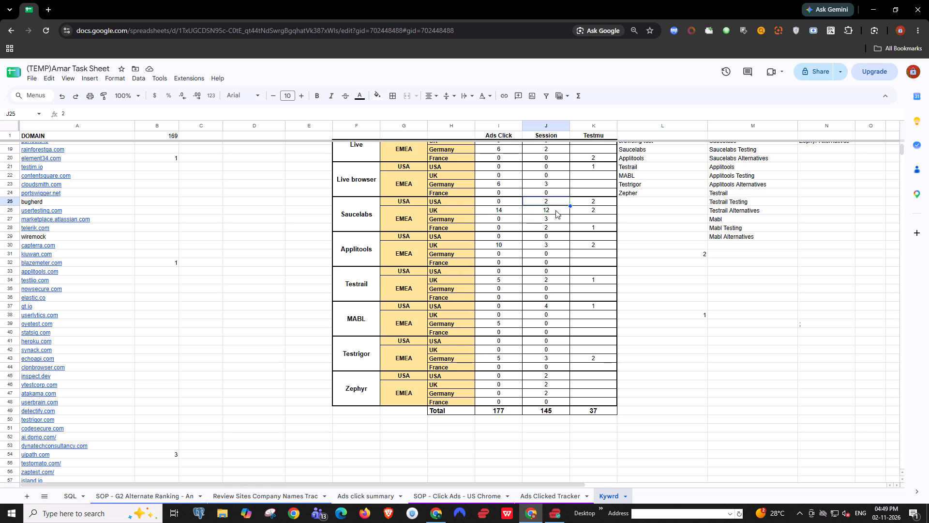
key(4)
key(Down)
key(4)
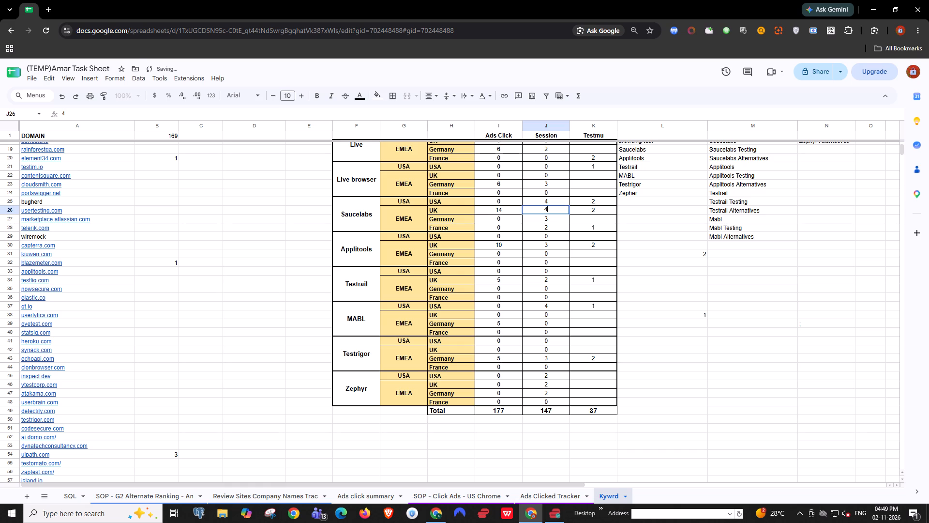
key(Down)
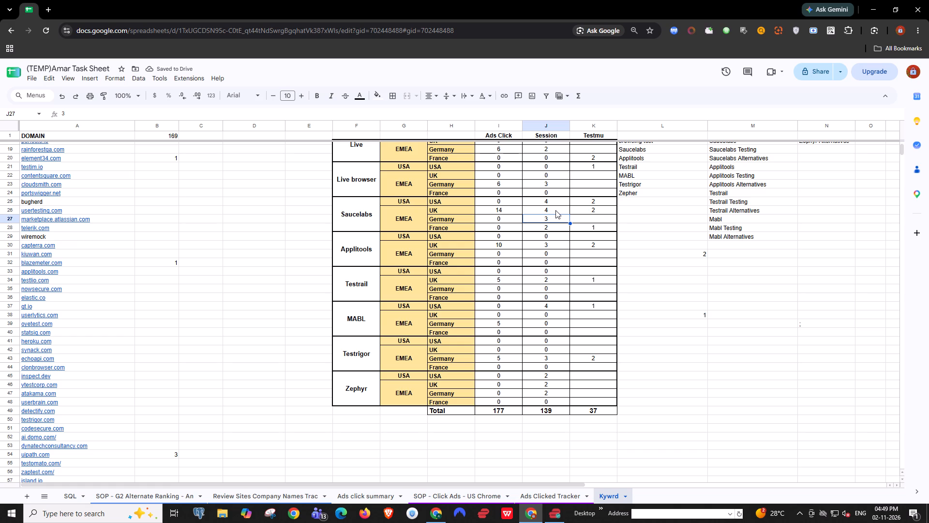
Set the Saucelabs group's Session counts to 4 for Germany, 2 for France and 3 for USA.
key(4)
key(Down)
key(4)
key(Return)
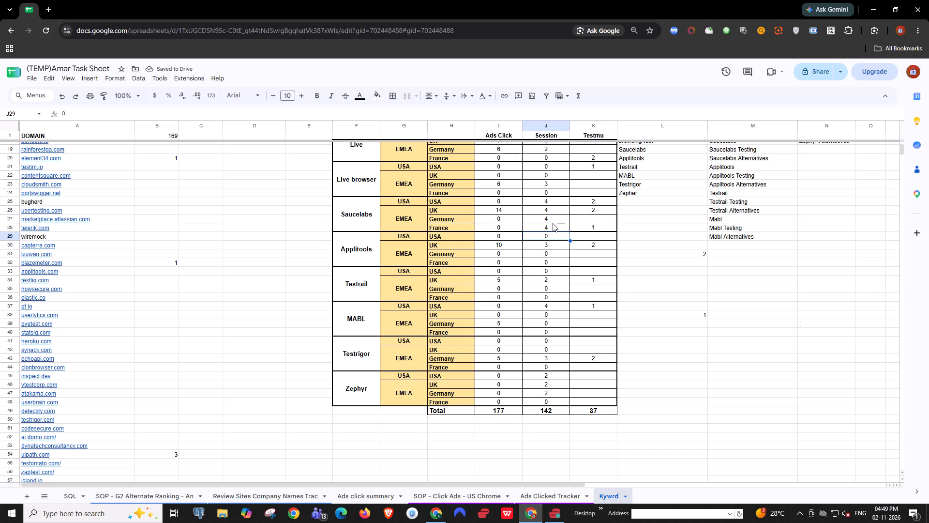
click(551, 226)
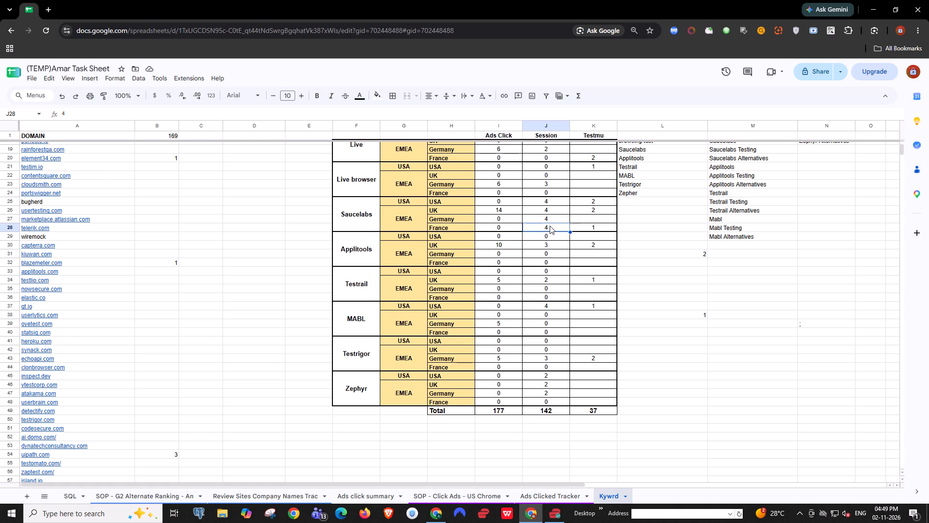
key(2)
key(Return)
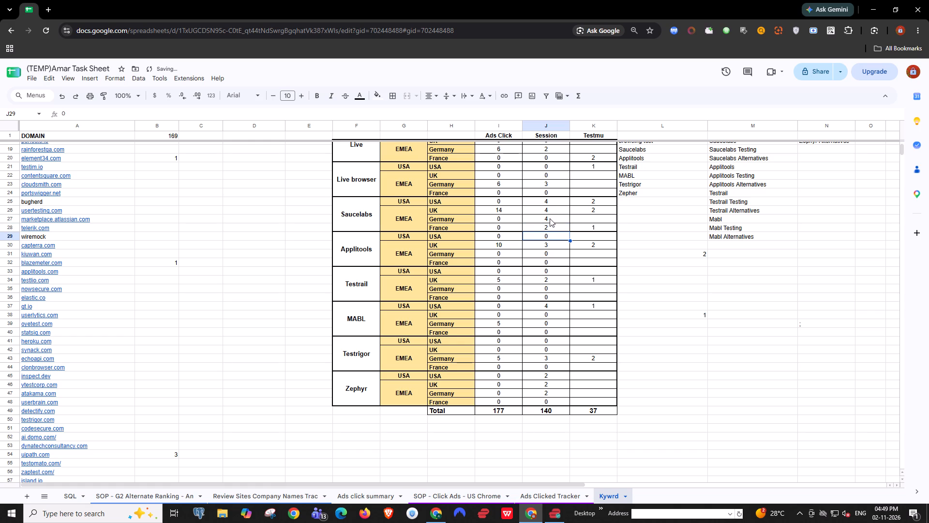
click(550, 218)
click(552, 200)
key(3)
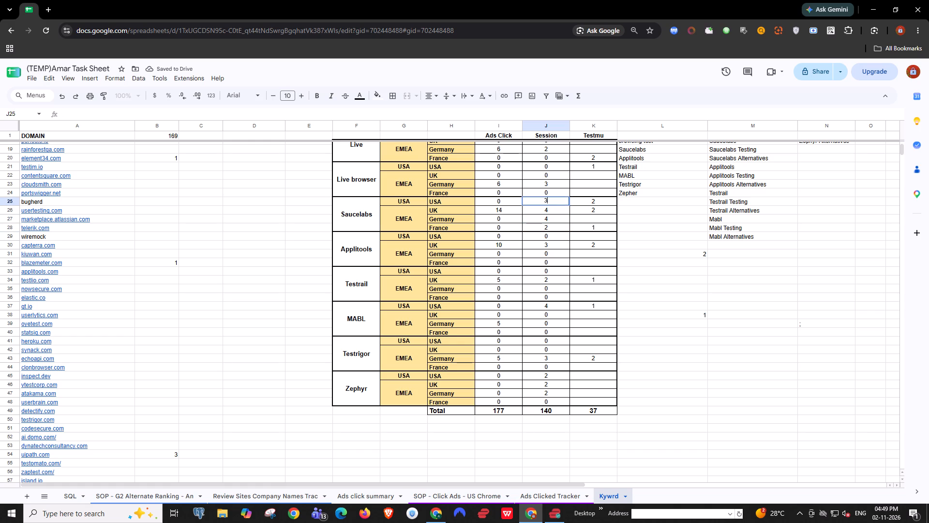
key(Return)
Set the Live browser group's Session counts to 0 for Germany and 2 for USA.
scroll(550, 200, up, 1)
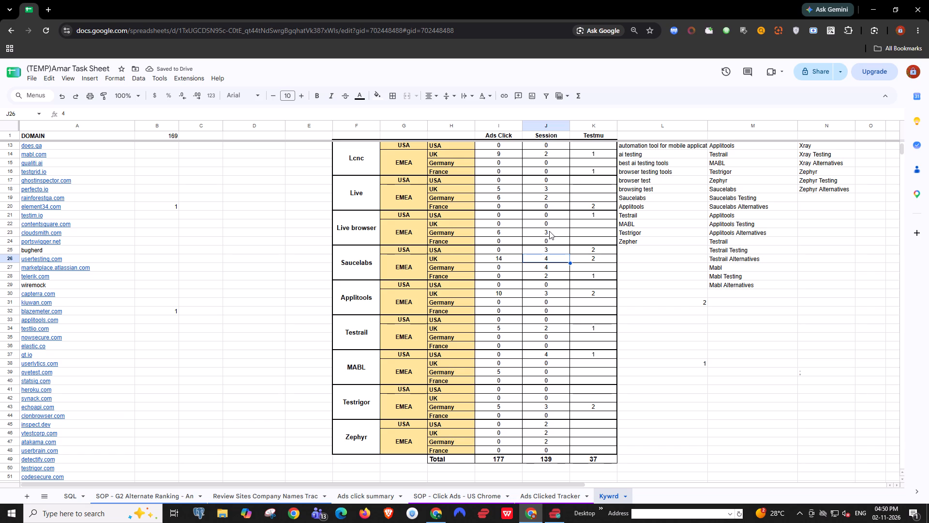
click(549, 231)
key(0)
key(Return)
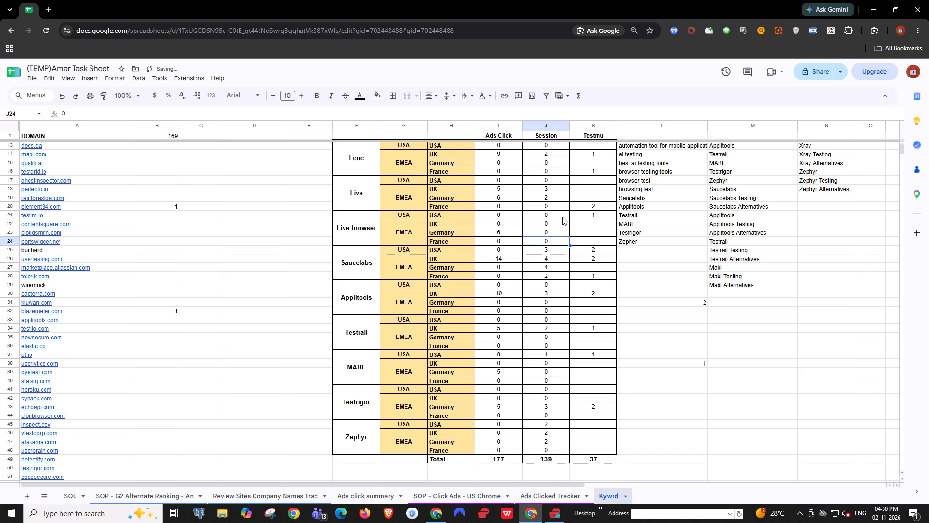
click(560, 216)
key(2)
key(Return)
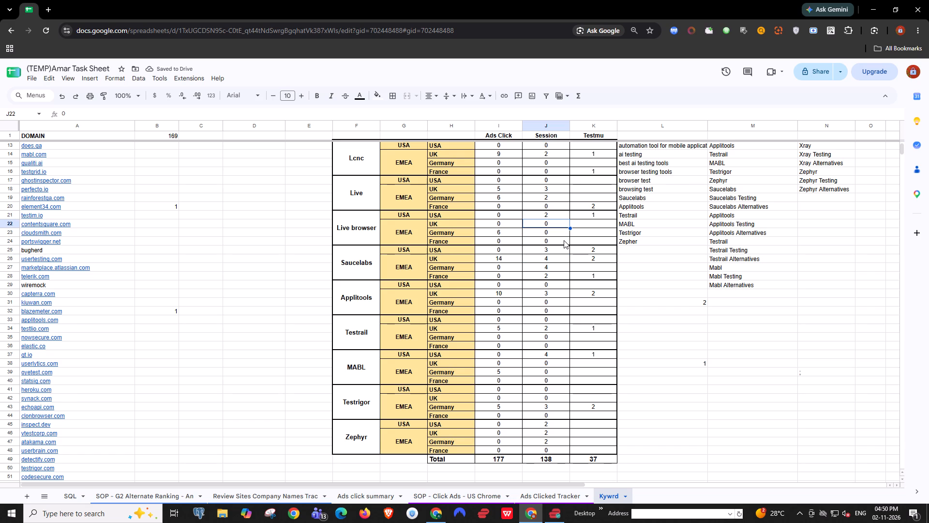
Set the Live group's Session counts to 0 for UK, 0 for Germany and 3 for France.
scroll(564, 236, up, 1)
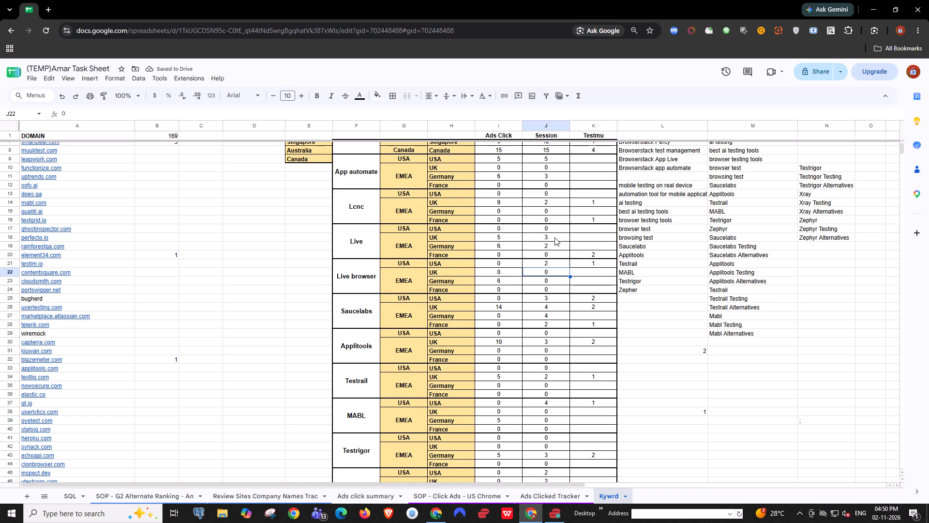
click(554, 237)
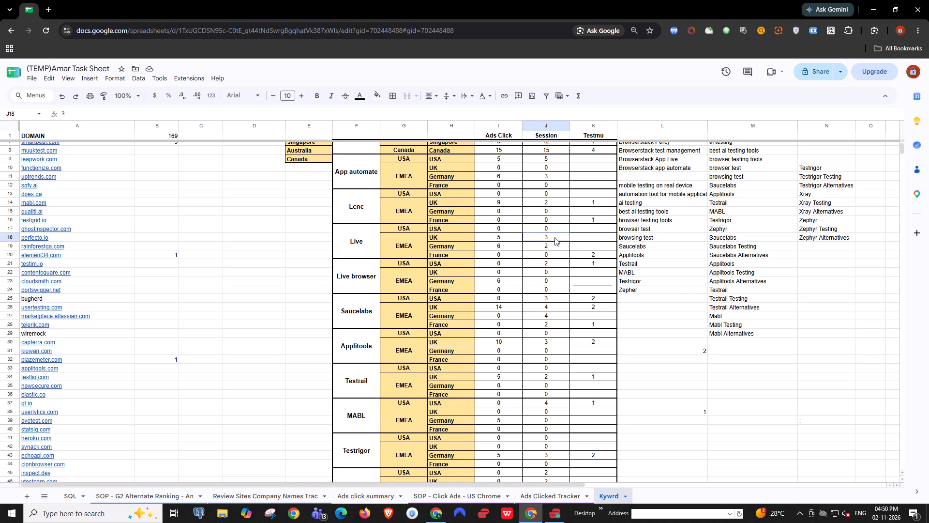
key(0)
key(Return)
key(0)
key(Return)
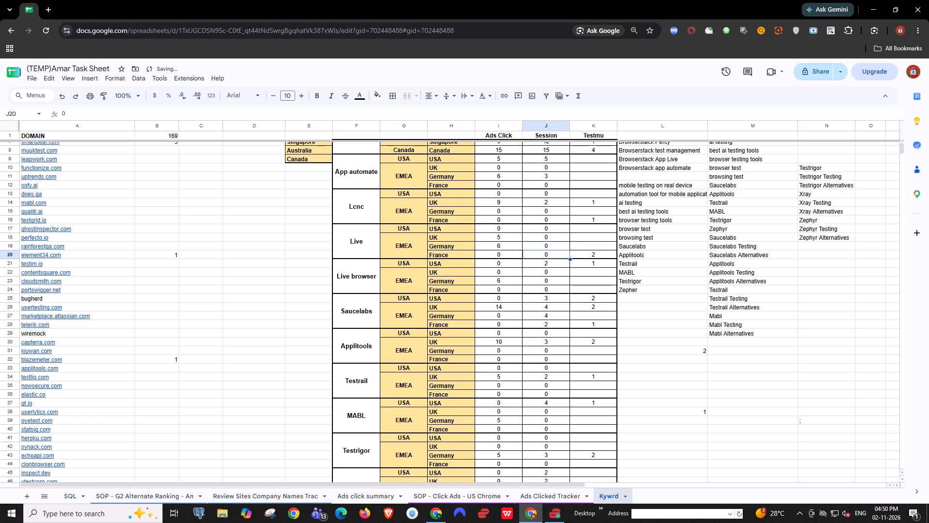
key(2)
key(BackSpace)
key(3)
key(Return)
Set the Session count for France in the Lcnc group to 2.
key(Up)
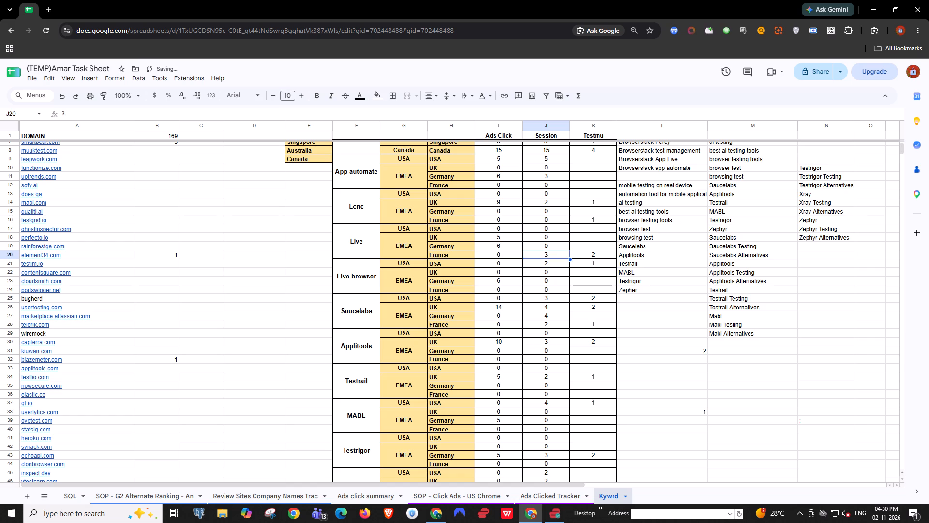
key(Up)
key(Up)
key(Up)
key(Up)
key(Up)
key(Up)
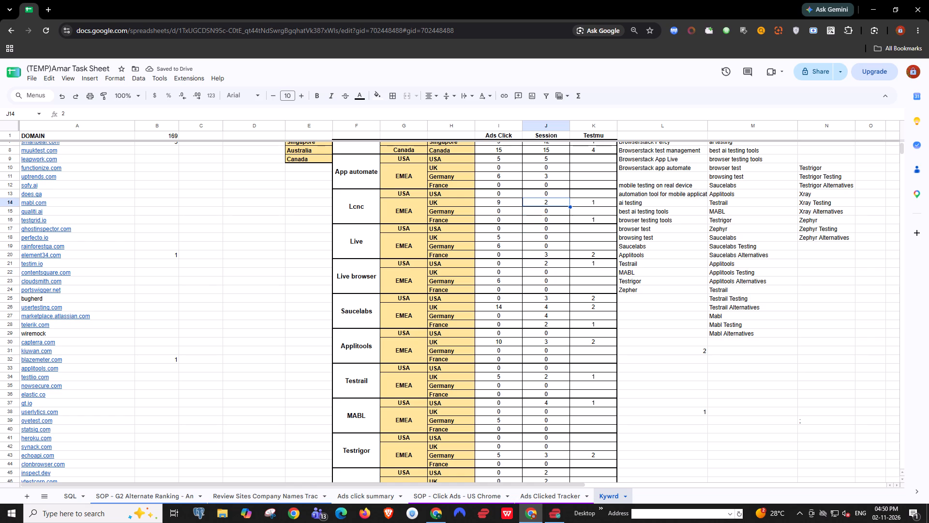
key(Down)
key(Down)
key(2)
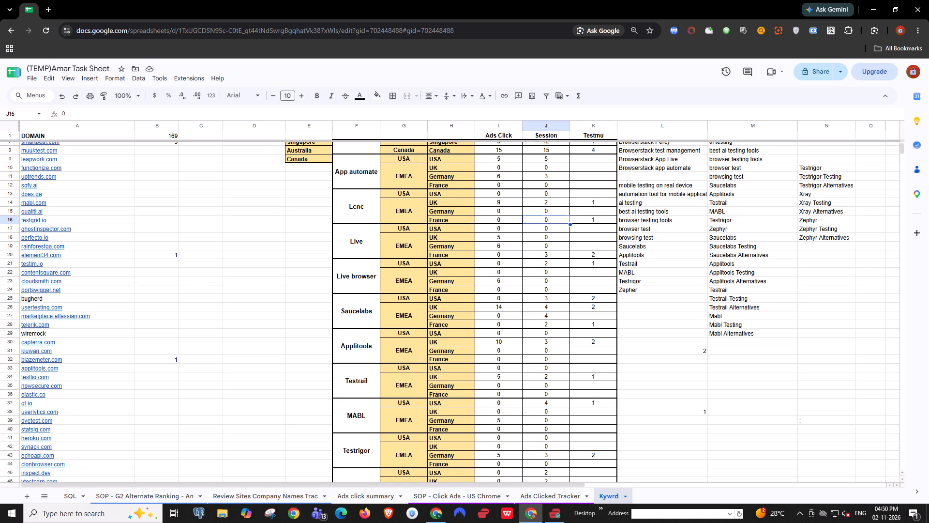
key(Return)
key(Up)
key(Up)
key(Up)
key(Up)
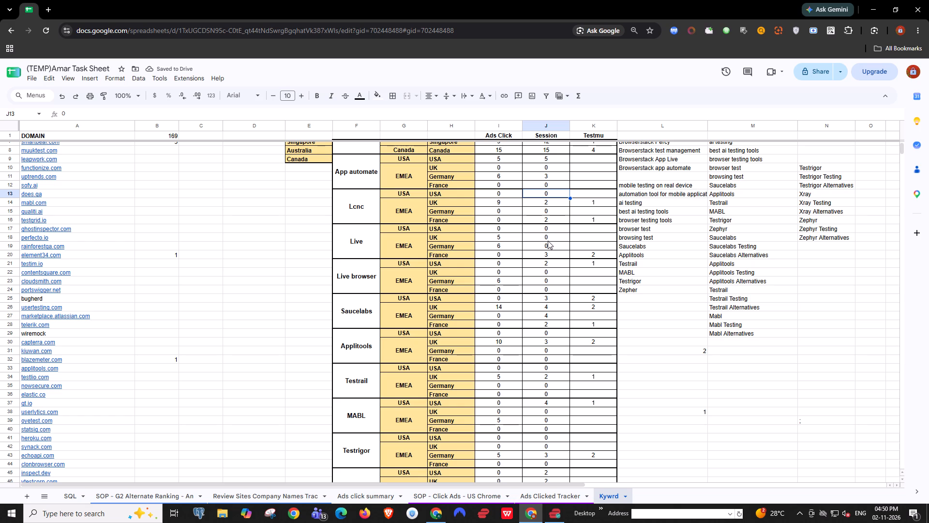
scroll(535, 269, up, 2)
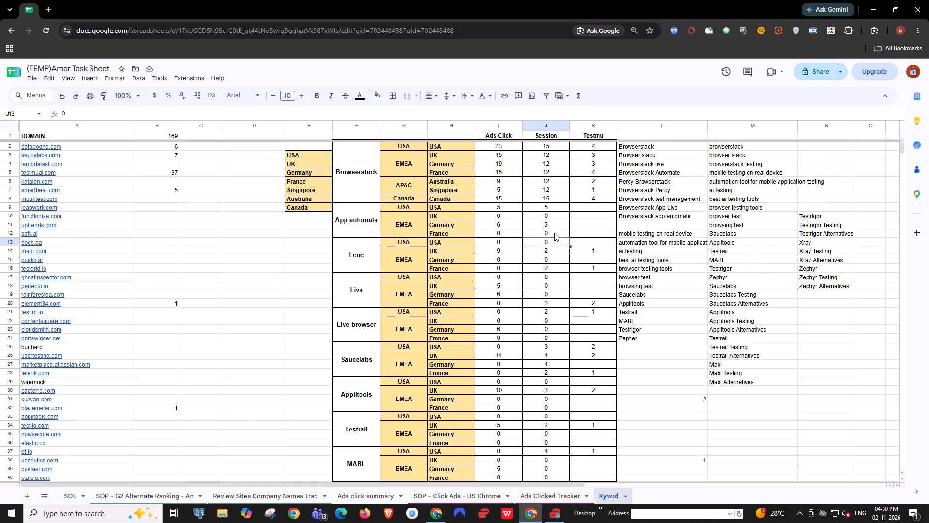
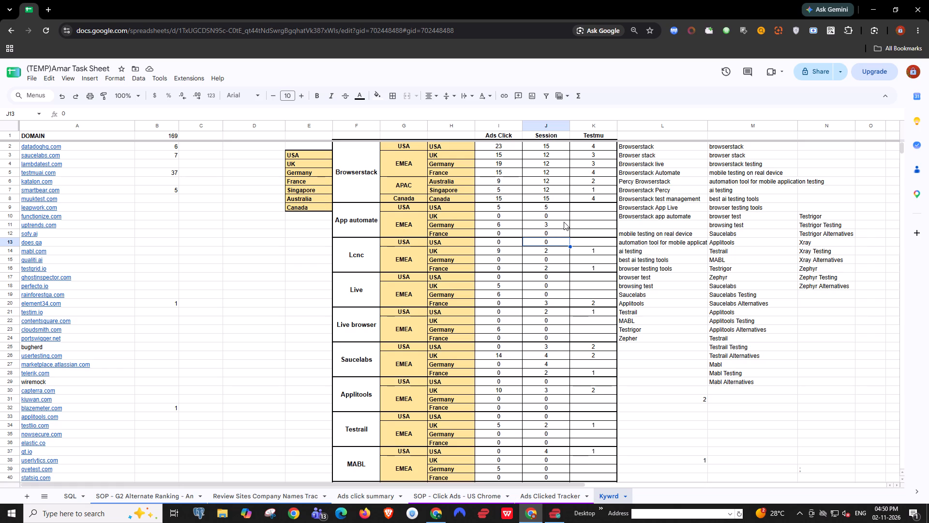
Set the App automate group's Session counts to 2 for USA, 0 for UK and 2 for Germany.
click(554, 208)
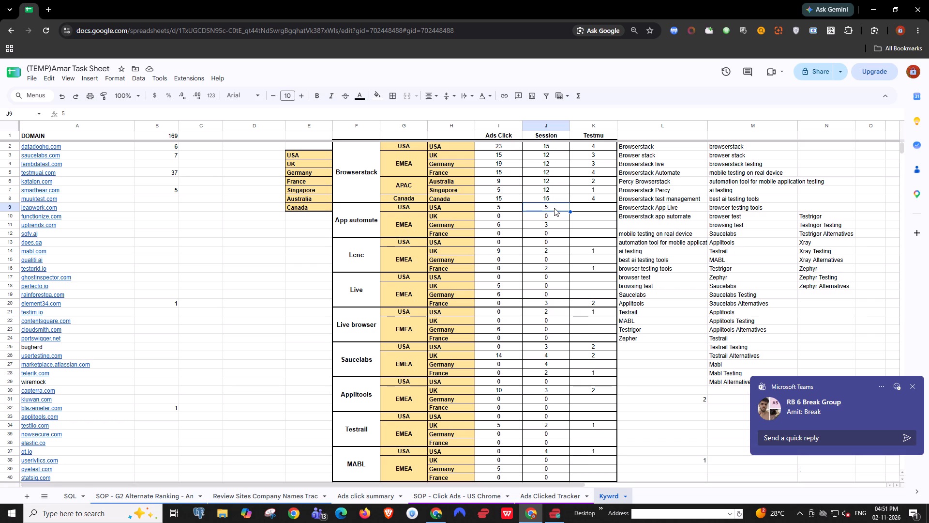
key(2)
key(Return)
key(2)
key(Return)
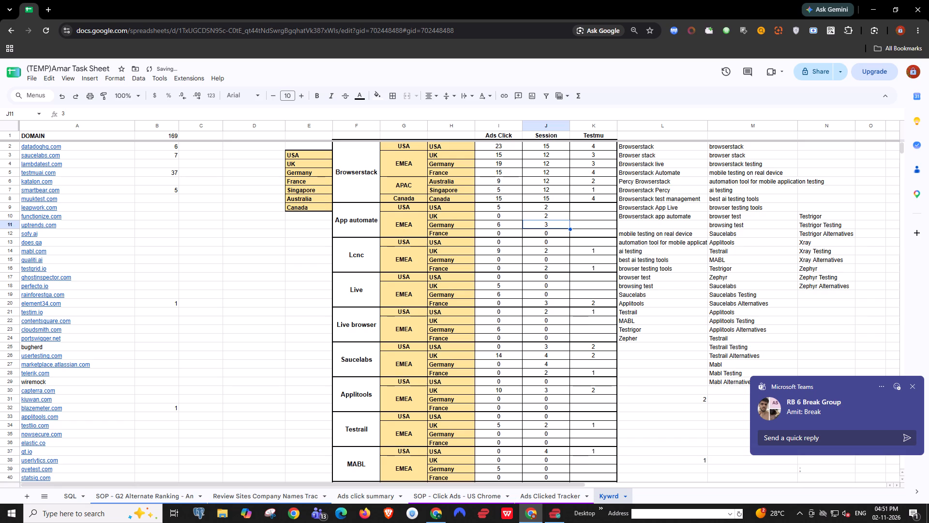
key(Up)
key(0)
key(Return)
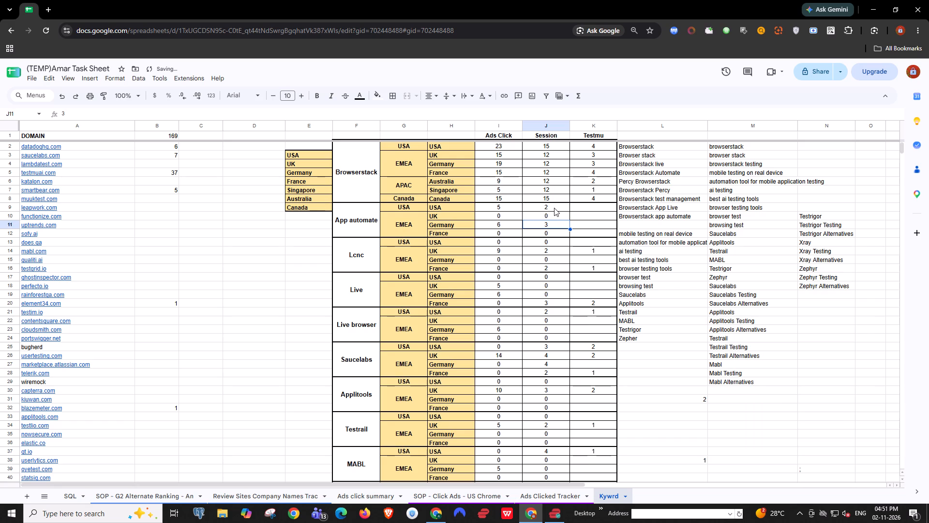
key(2)
key(Return)
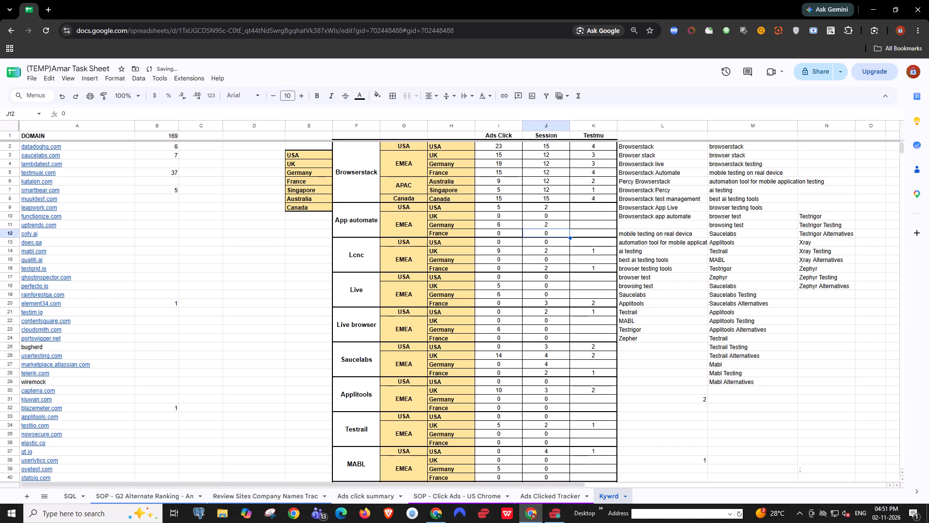
Set the Browserstack group's Session counts to 10 for UK and 10 for Germany.
key(Up)
key(Up)
key(Up)
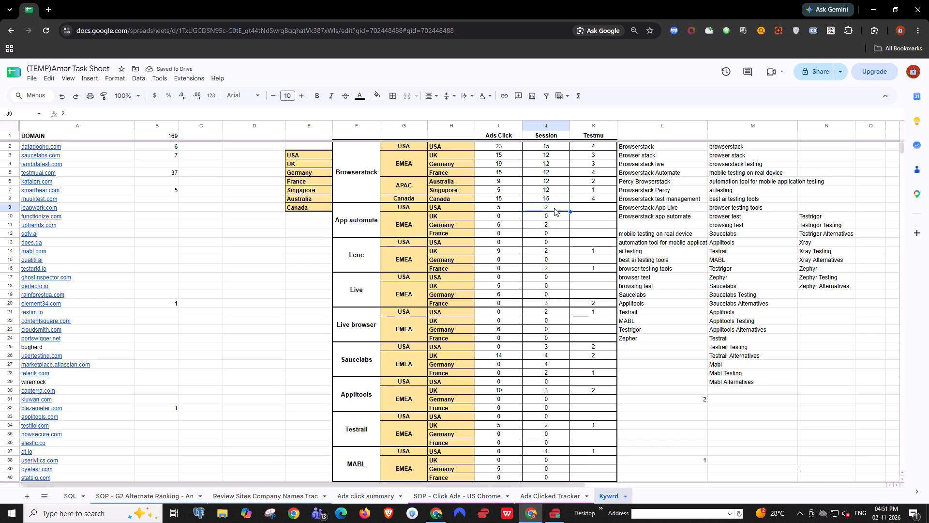
key(Up)
key(Up)
key(Down)
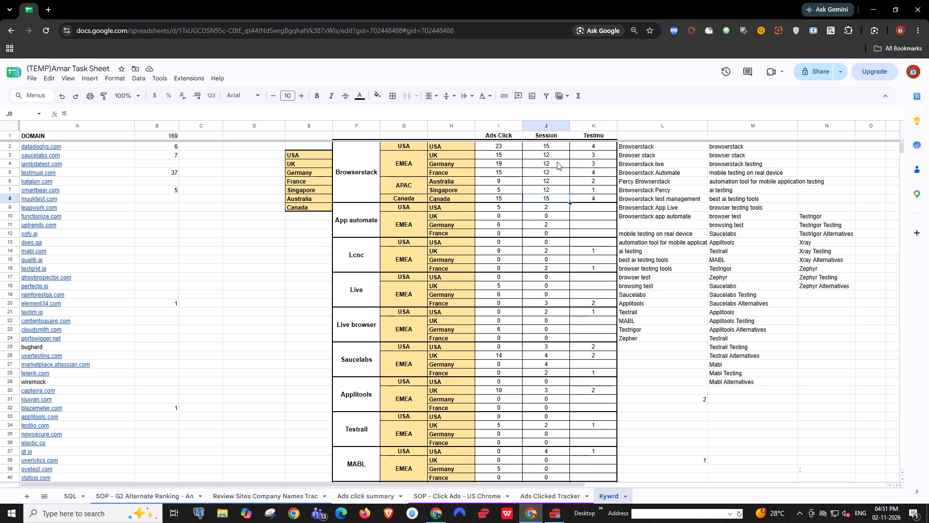
click(554, 148)
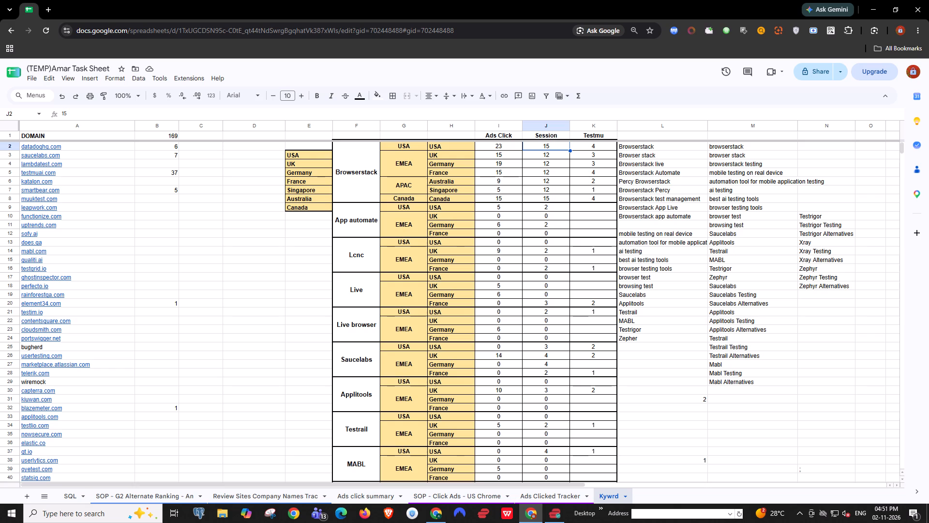
click(555, 156)
text(10)
key(Return)
text(10)
key(Return)
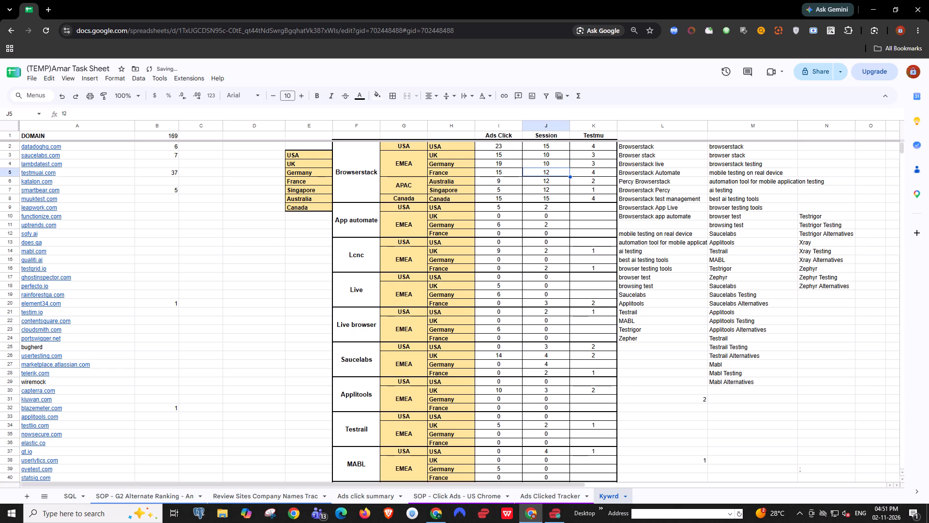
Set the Browserstack group's Session counts to 10 for Australia and 10 for Singapore.
key(Return)
key(Return)
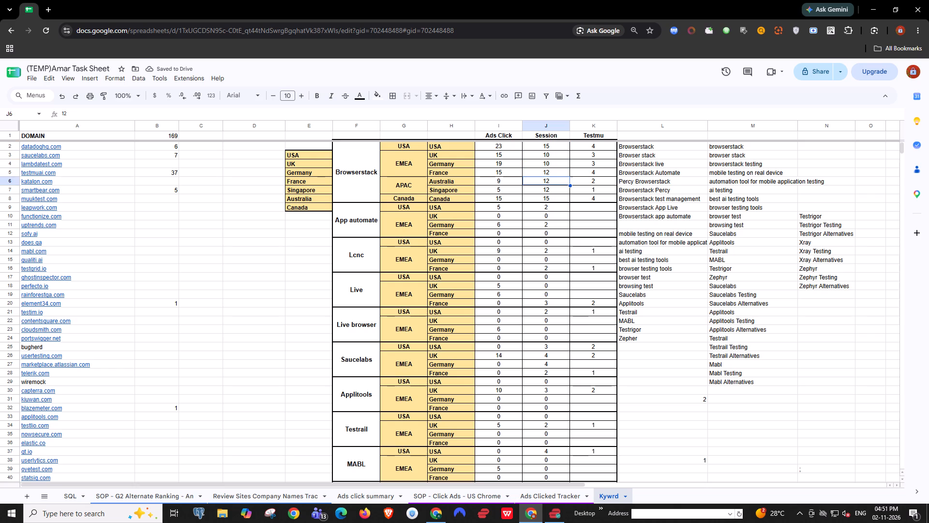
text(10)
key(Return)
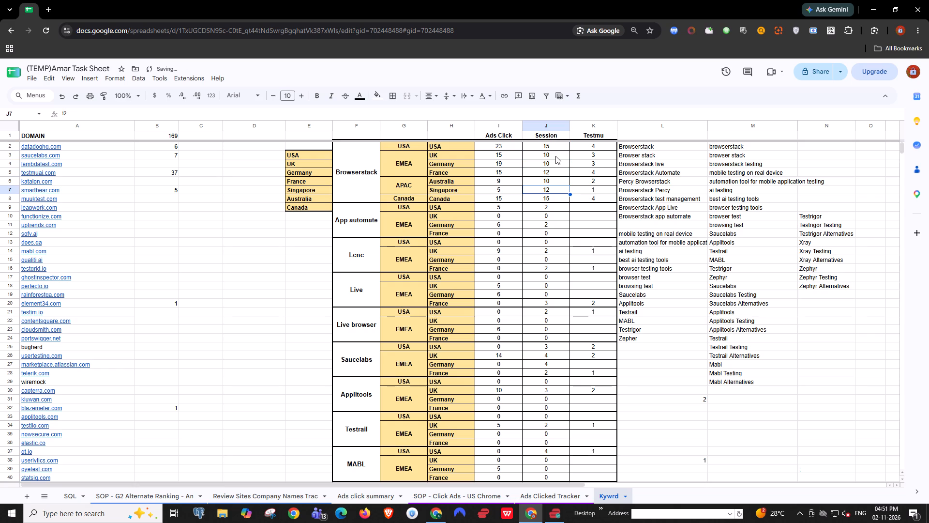
text(10)
key(Return)
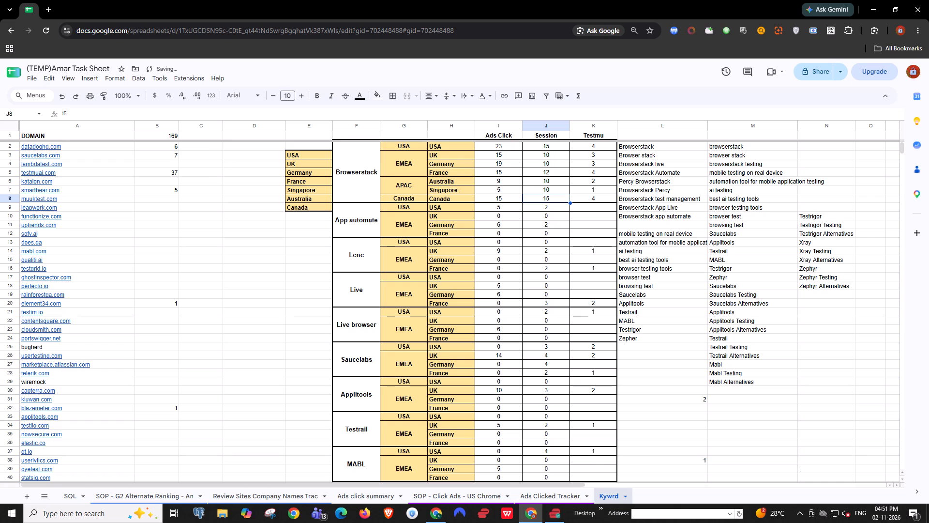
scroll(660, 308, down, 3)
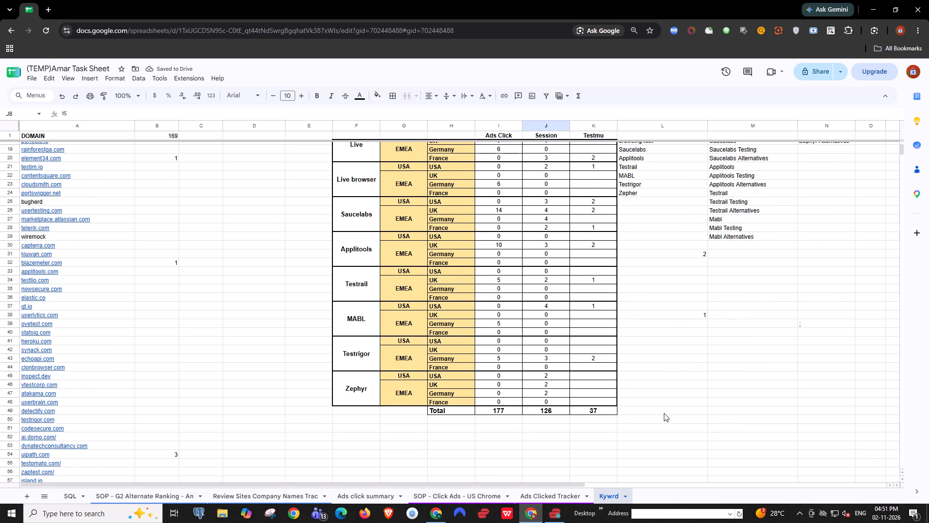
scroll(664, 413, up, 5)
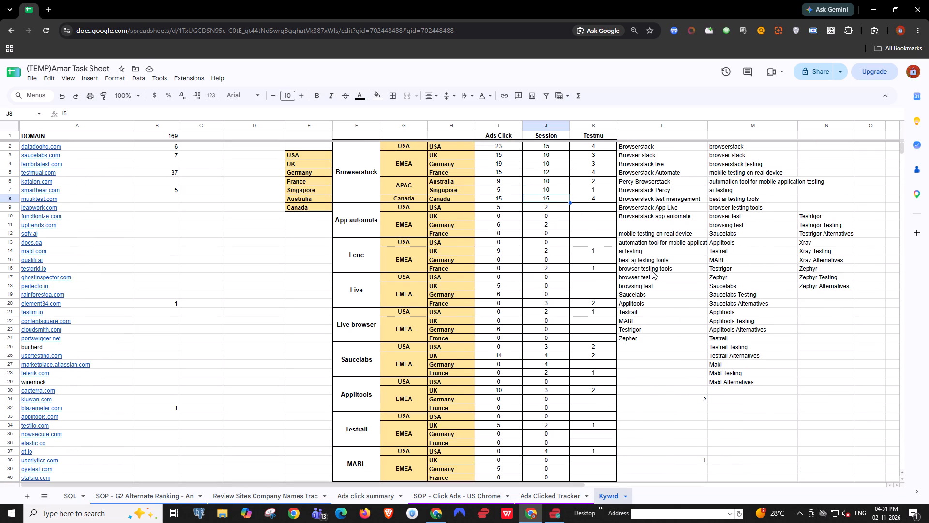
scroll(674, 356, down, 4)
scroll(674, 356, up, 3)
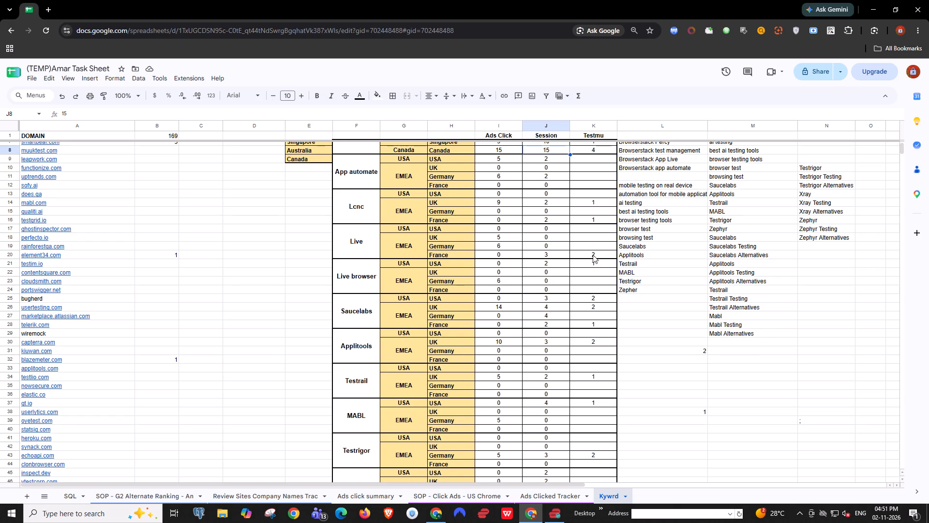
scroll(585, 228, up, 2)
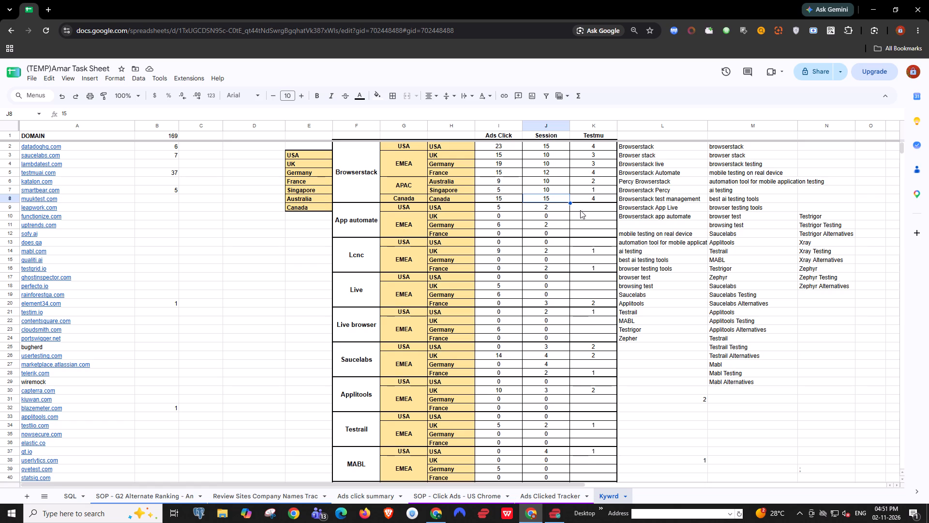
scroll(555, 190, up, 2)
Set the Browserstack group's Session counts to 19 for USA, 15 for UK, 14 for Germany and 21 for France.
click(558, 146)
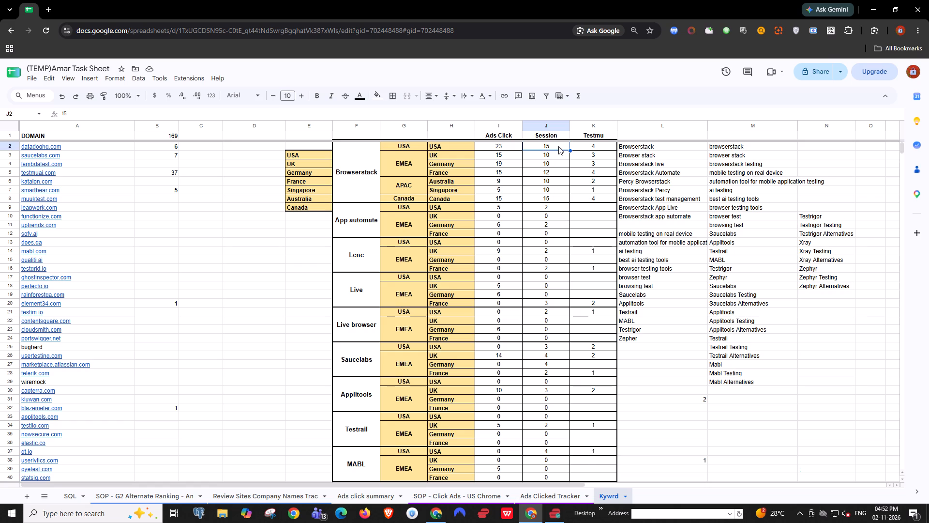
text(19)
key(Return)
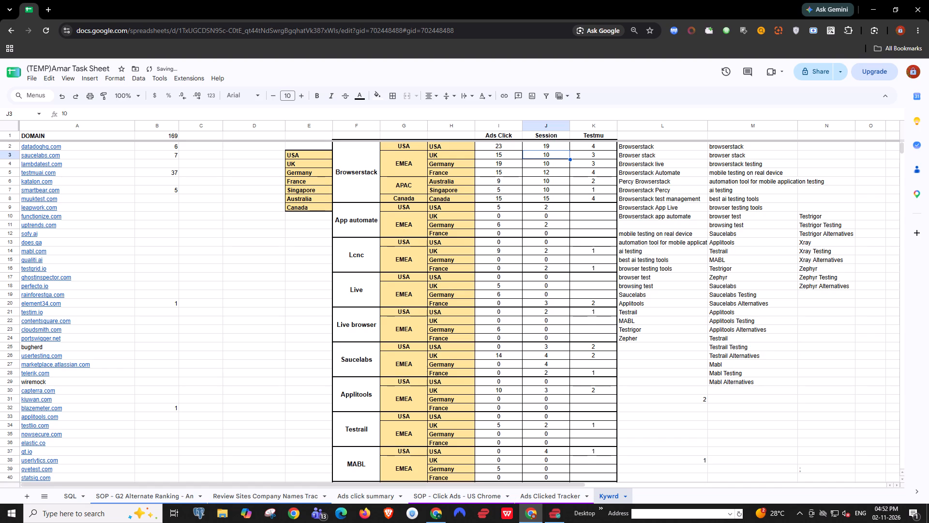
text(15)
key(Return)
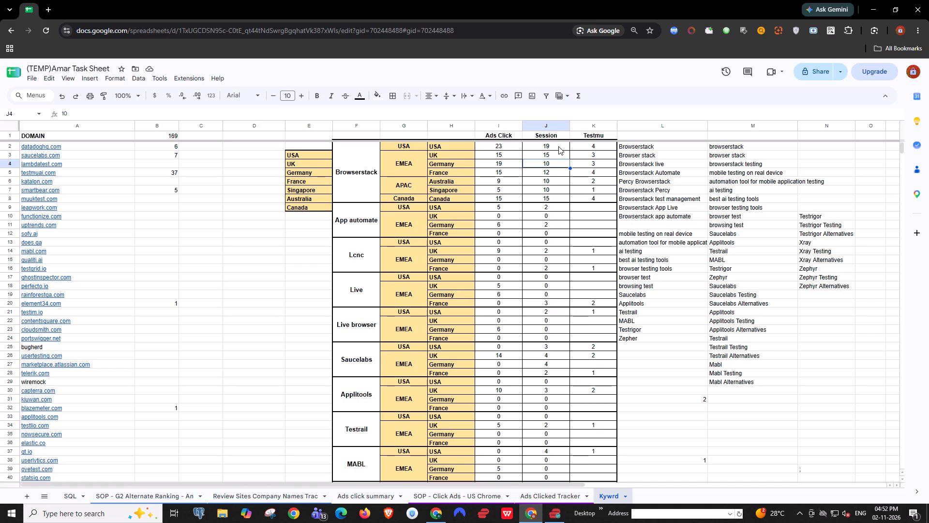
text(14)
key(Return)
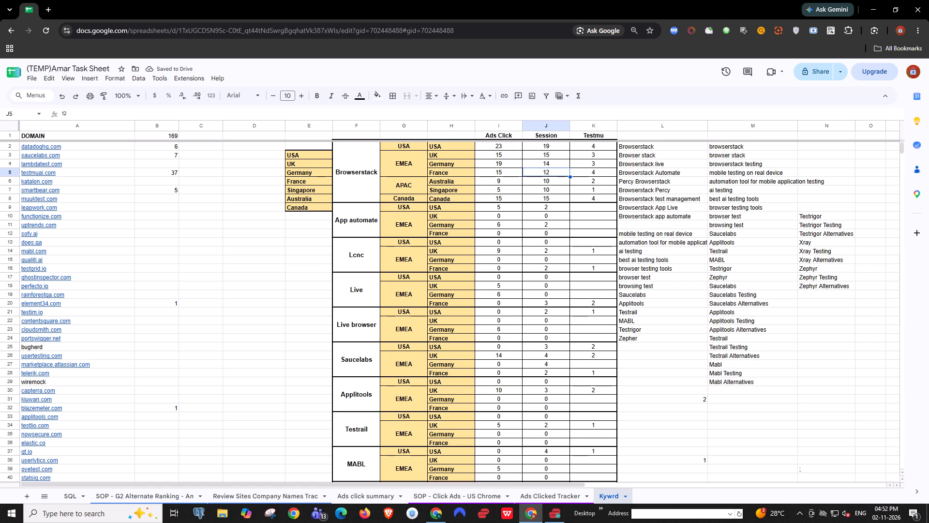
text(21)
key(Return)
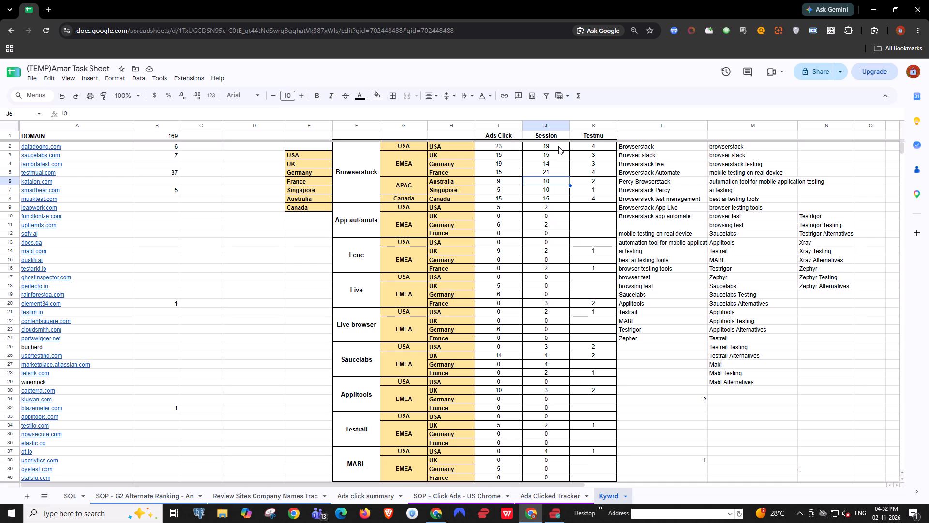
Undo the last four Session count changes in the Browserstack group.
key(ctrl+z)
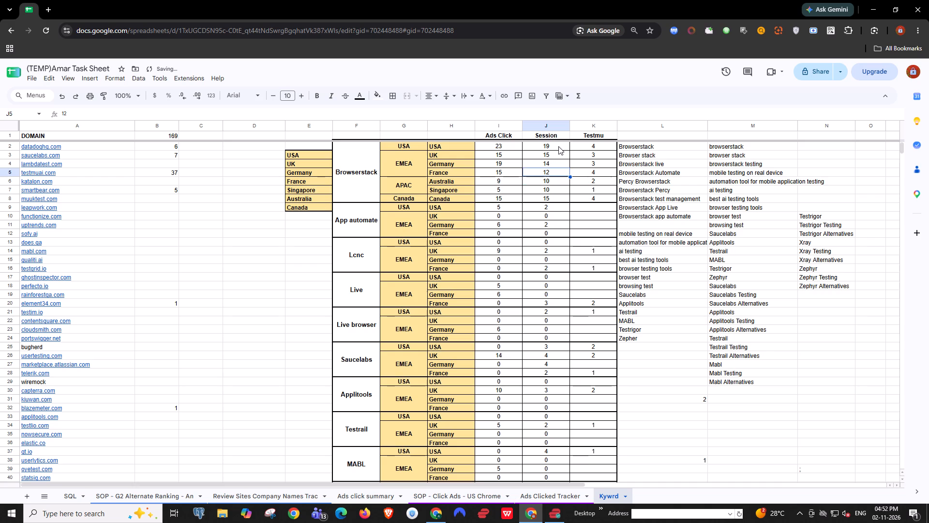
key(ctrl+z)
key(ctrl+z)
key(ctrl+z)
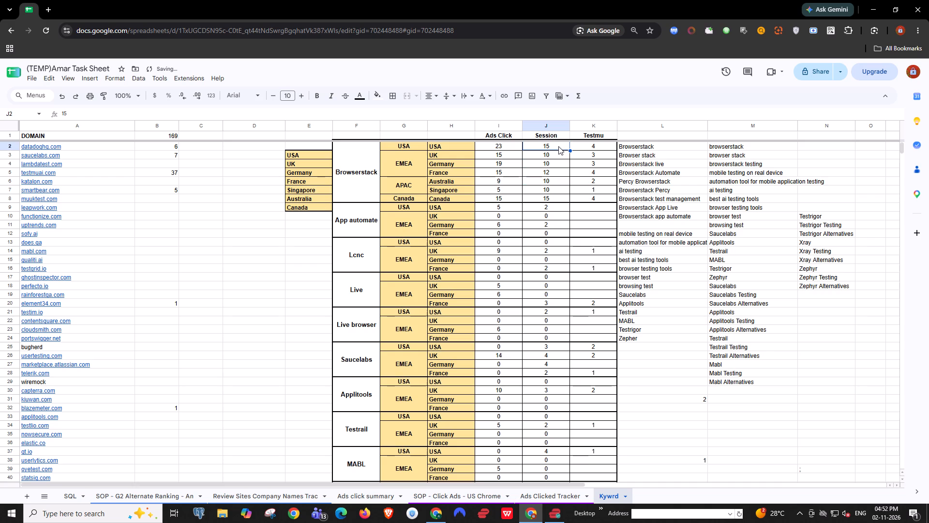
Set the Browserstack group's Ads Click counts to 19 for USA, 23 for France and 15 for Germany.
scroll(558, 146, up, 1)
scroll(547, 237, down, 3)
scroll(546, 247, up, 4)
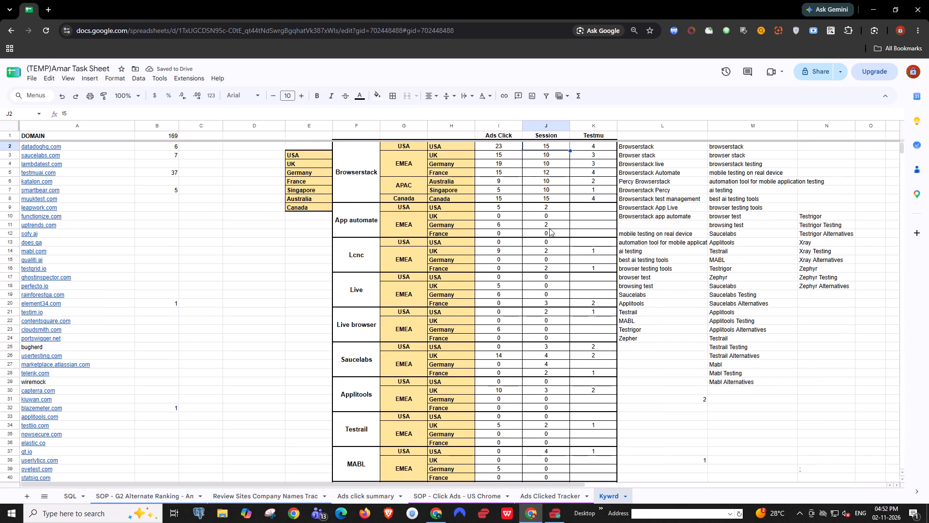
click(489, 149)
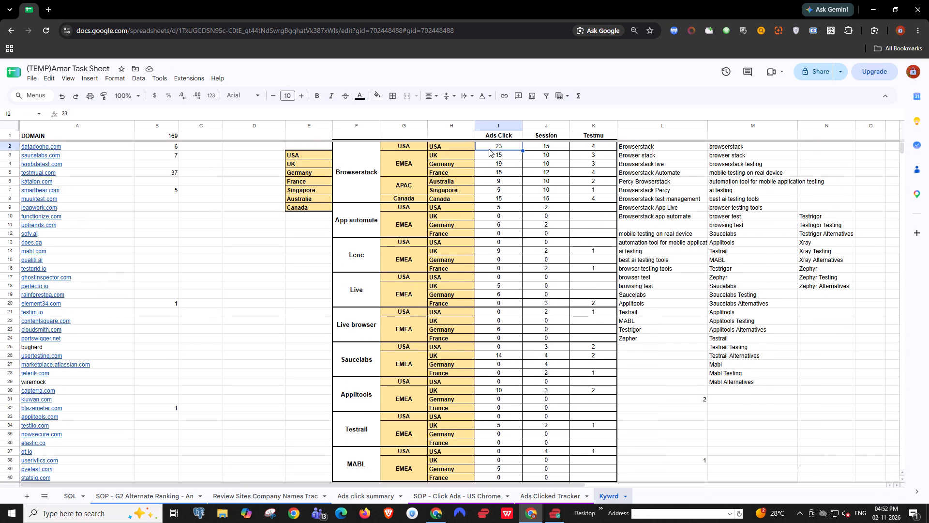
text(19)
key(Return)
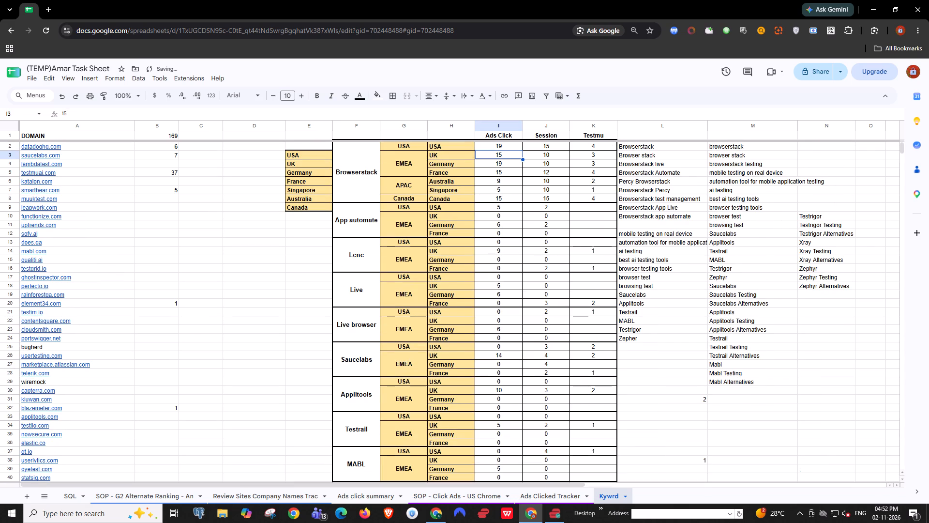
key(Down)
text(21)
key(Return)
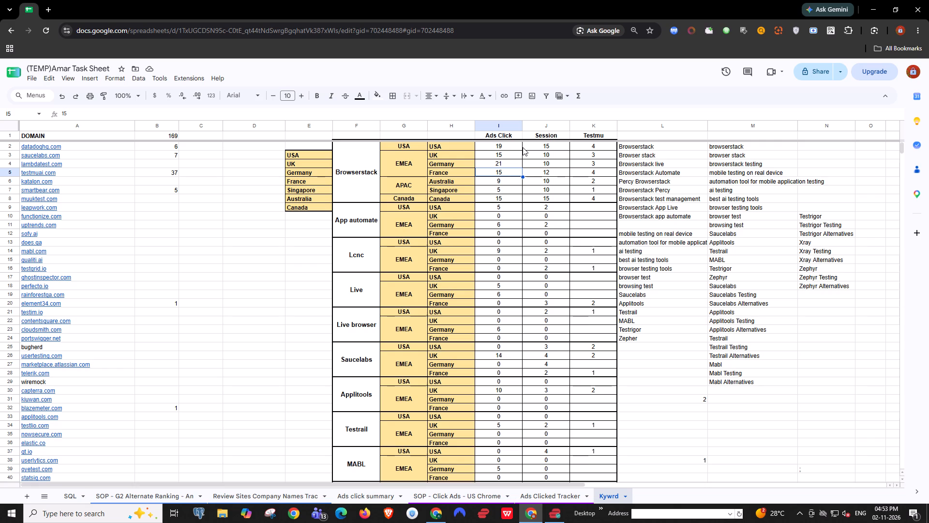
key(2)
key(3)
key(Up)
key(Down)
key(Up)
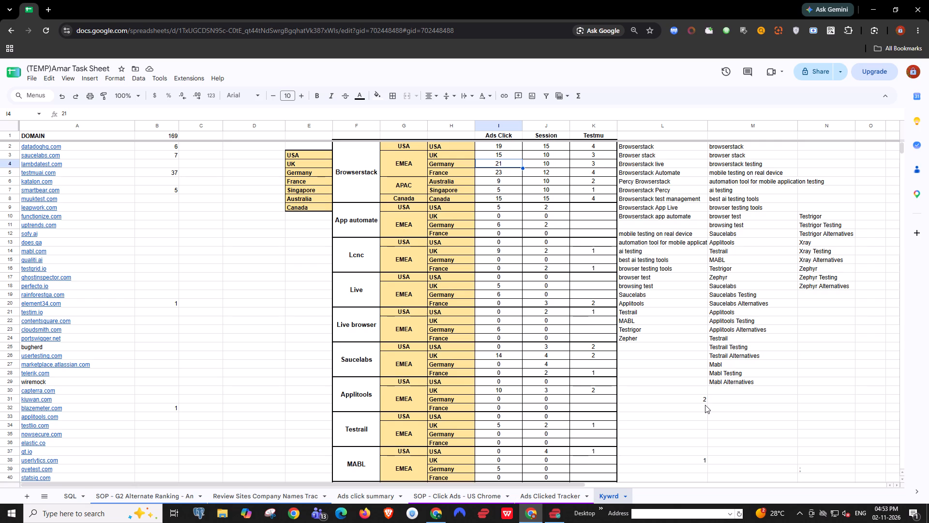
text(15)
key(Return)
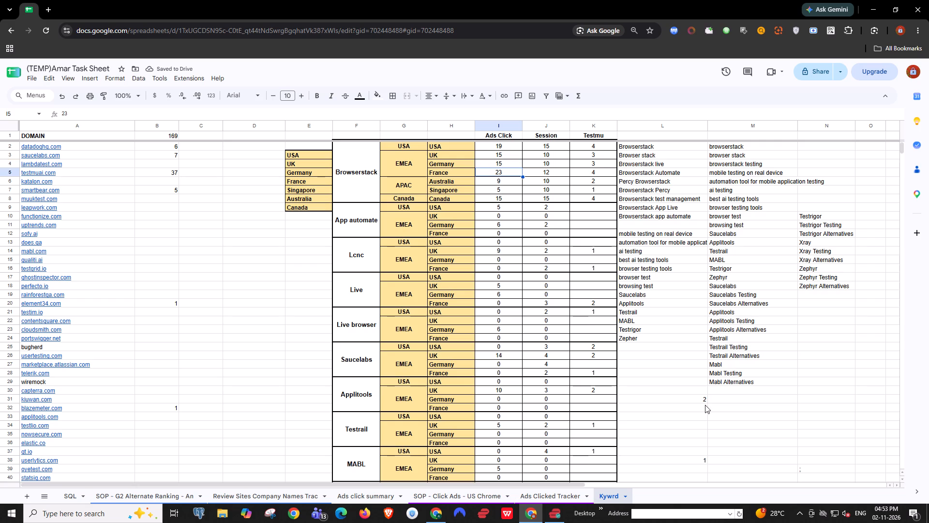
Set the Browserstack group's Ads Click counts to 10 for Australia, 6 for Singapore and 20 for Canada.
key(Down)
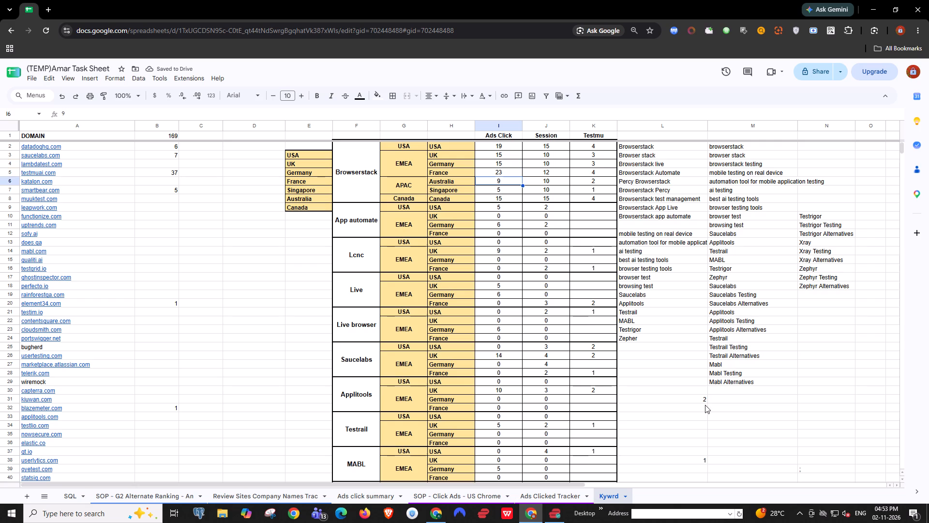
text(10)
key(Return)
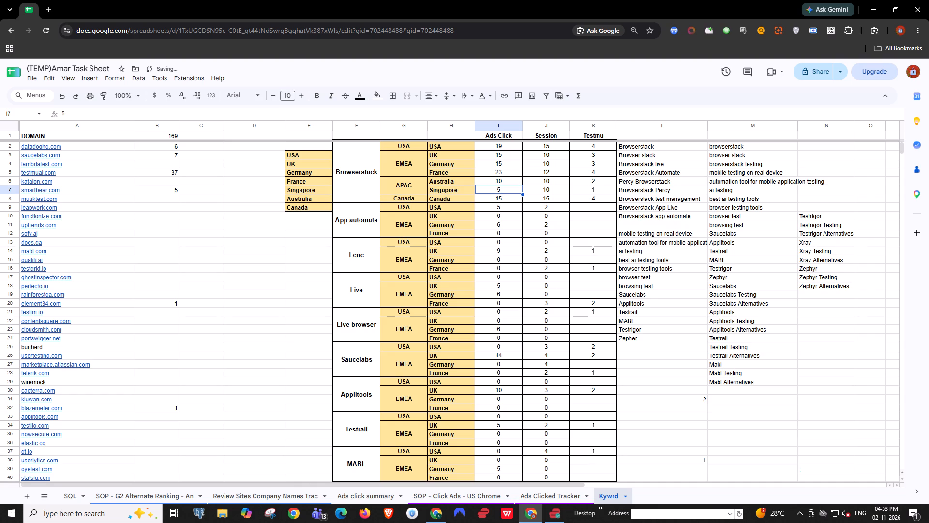
key(6)
key(Return)
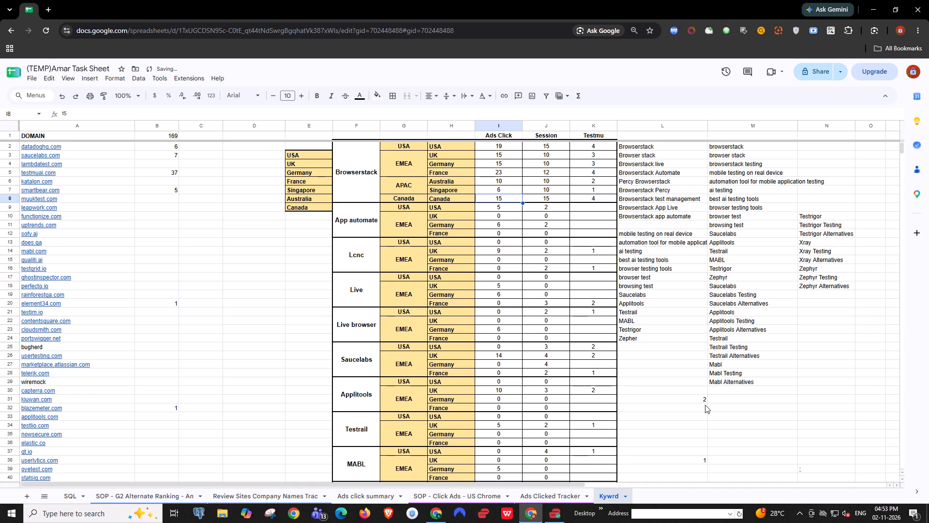
text(20)
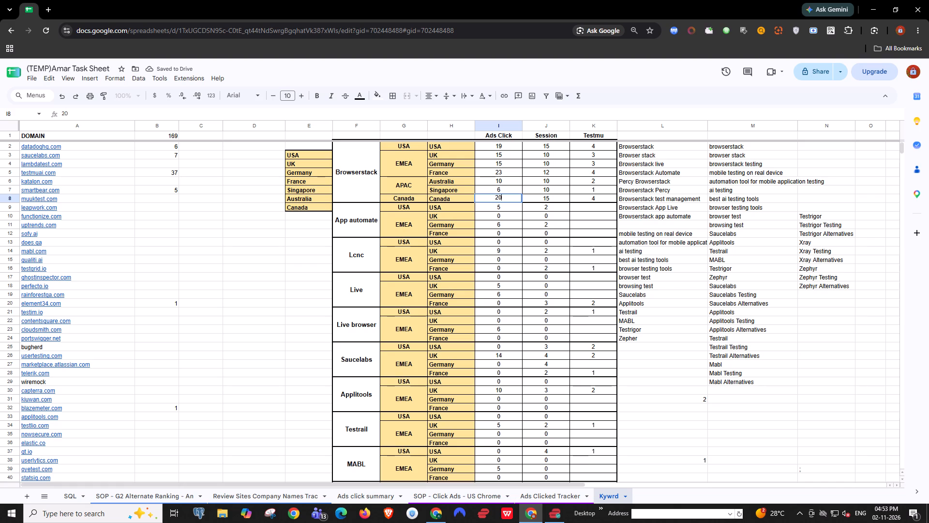
key(Return)
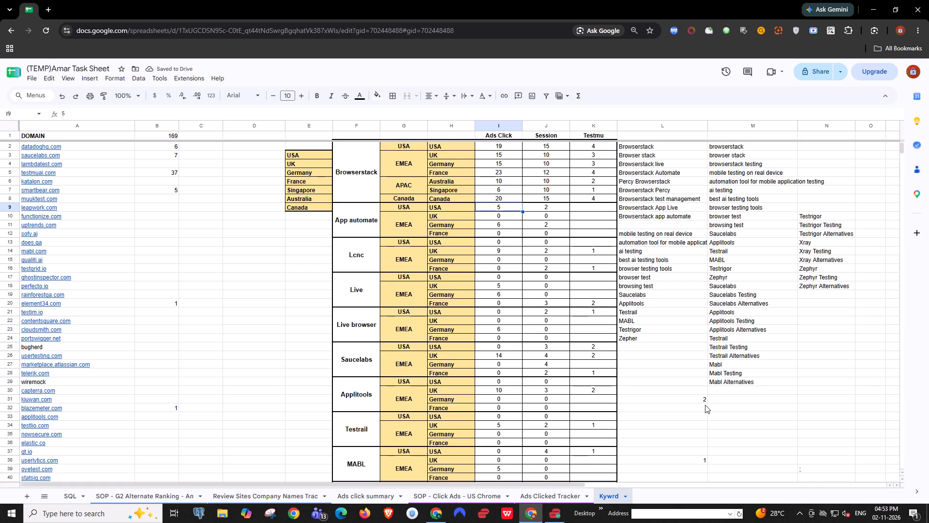
Set the App automate group's Ads Click counts to 0 for USA and 0 for Germany.
key(0)
key(Return)
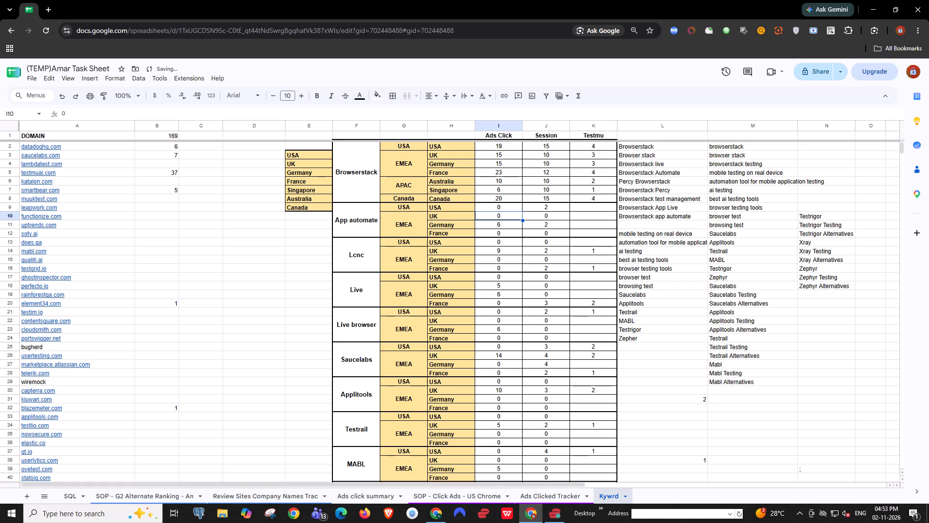
key(Down)
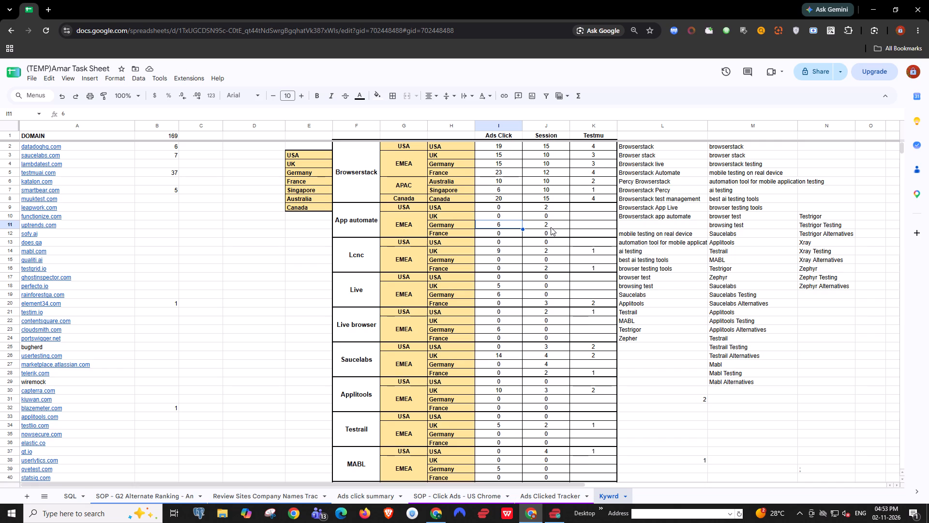
click(582, 224)
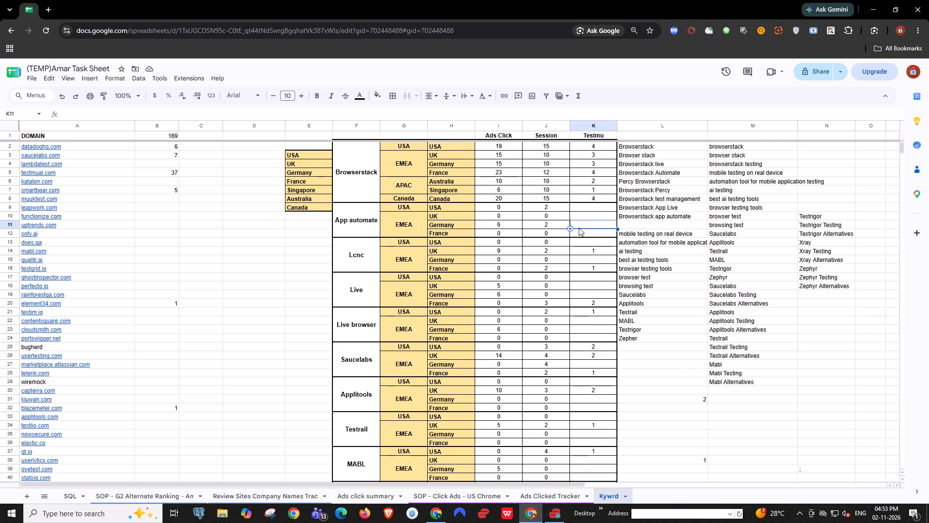
key(Left)
key(Left)
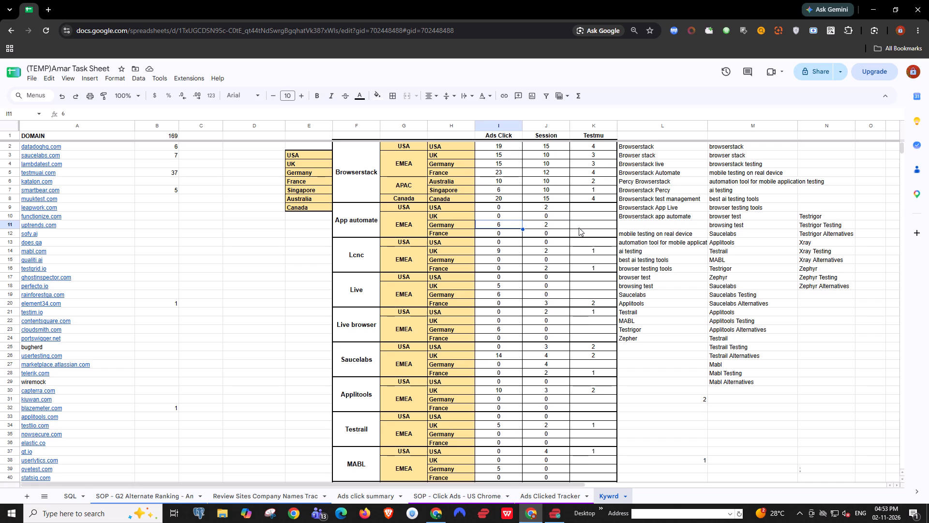
key(0)
key(Return)
Set the Lcnc group's Ads Click count for UK to 0.
key(Down)
key(Down)
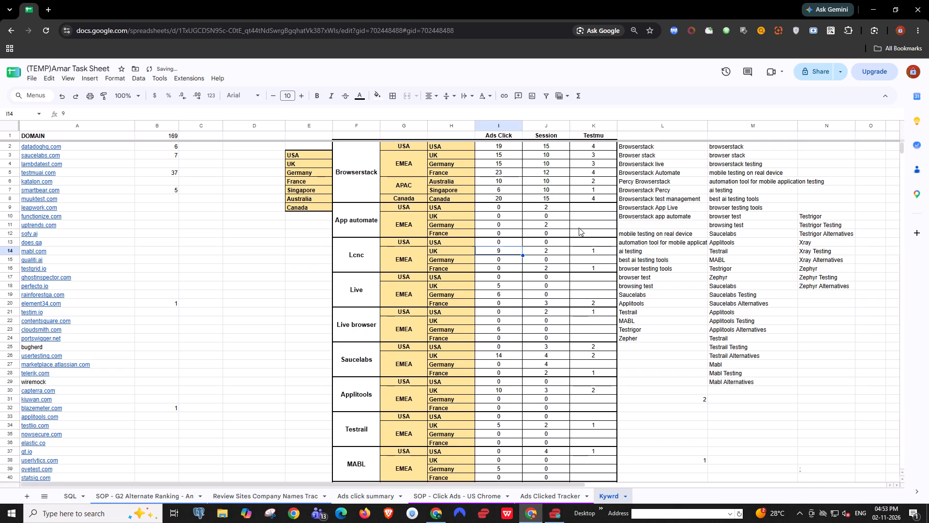
key(0)
key(Return)
Set the Live group's Ads Click counts to 0 for UK, 0 for Germany and 10 for France.
key(Down)
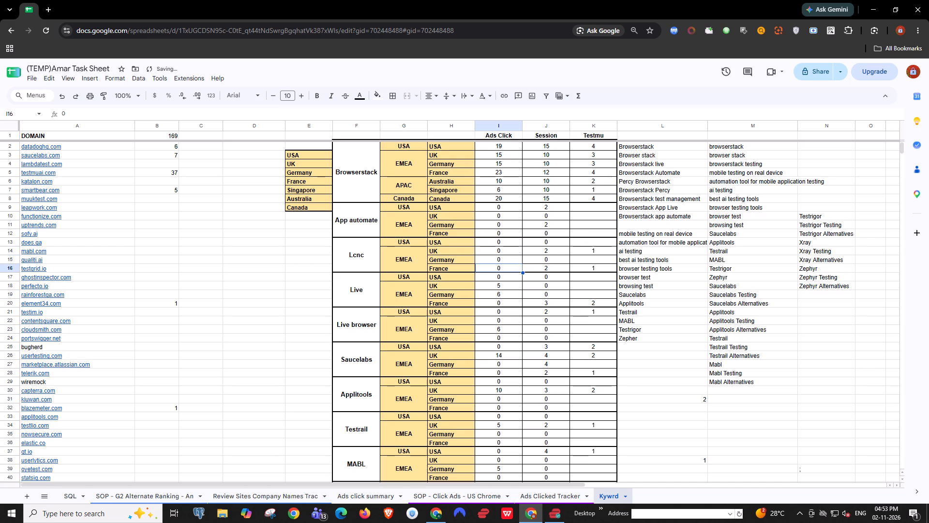
key(Down)
key(Down)
key(0)
key(Return)
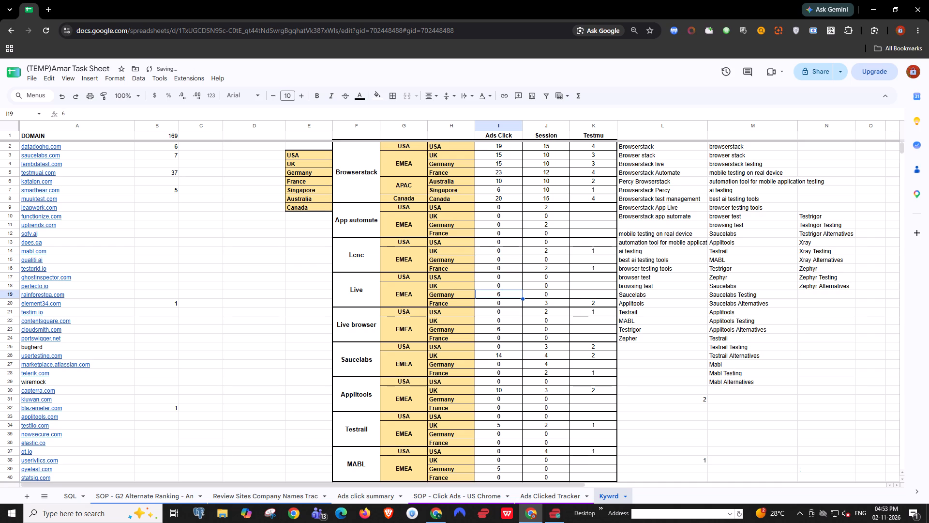
key(0)
key(Return)
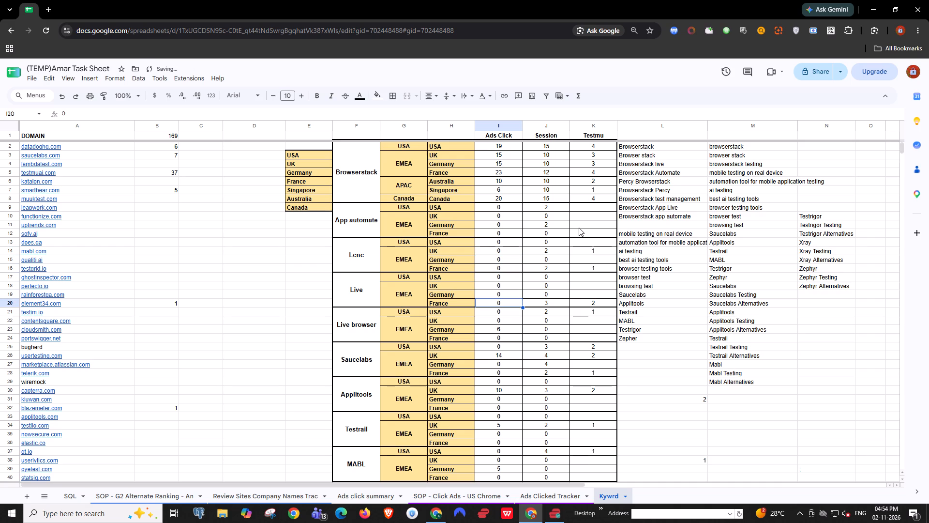
text(10)
key(Return)
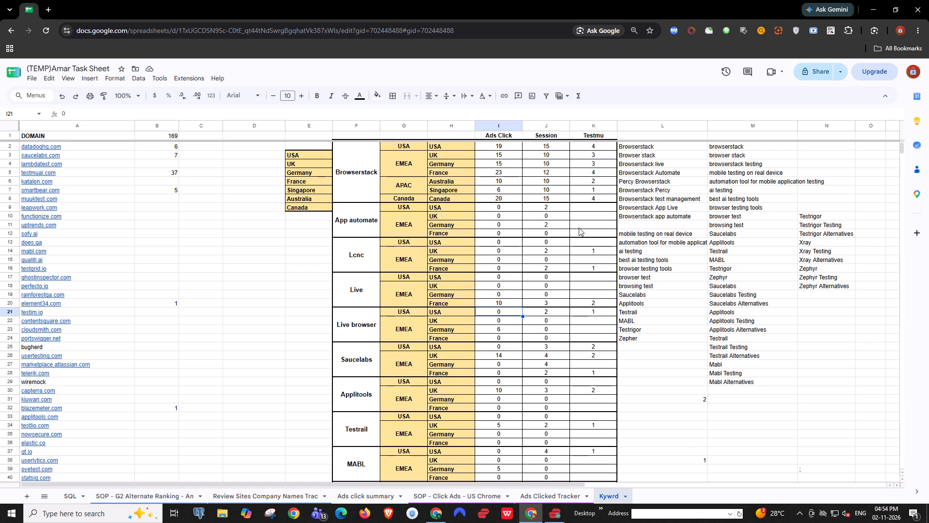
Set the Live browser group's Ads Click counts to 5 for USA and 0 for UK, Germany and France.
key(6)
key(BackSpace)
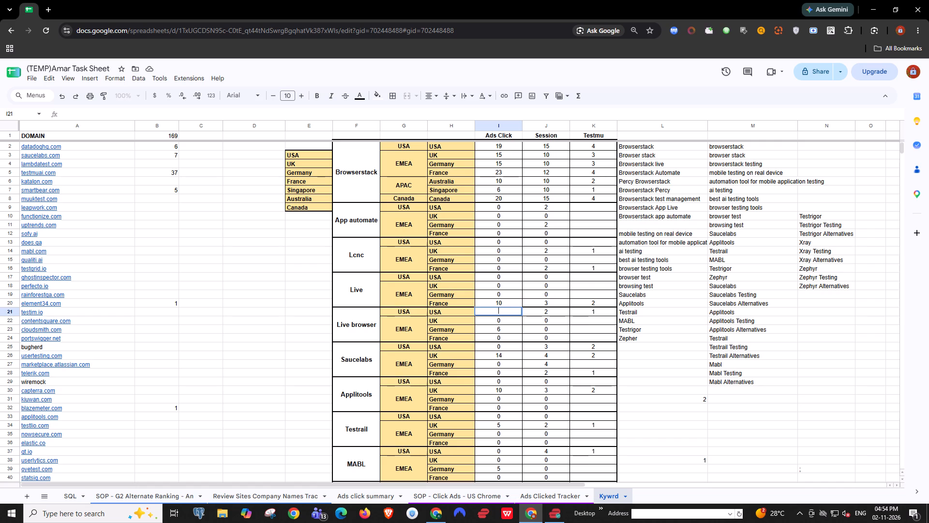
key(5)
key(Return)
key(0)
key(Return)
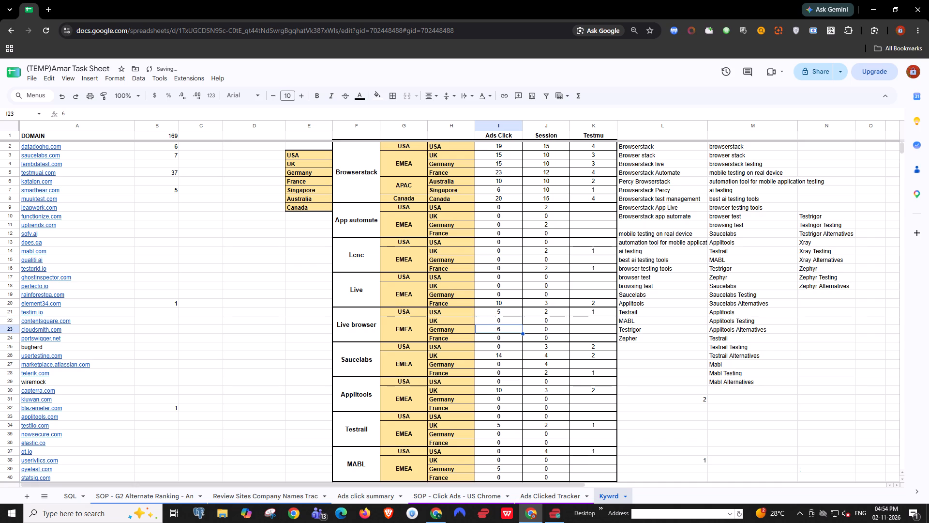
key(0)
key(Return)
key(0)
key(Return)
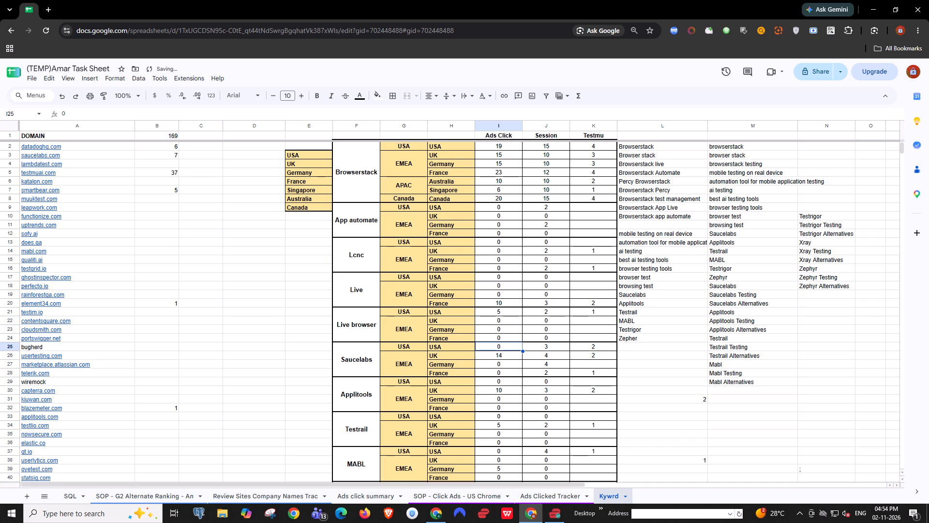
Set the Saucelabs group's Ads Click counts to 9 for USA, 10 for UK, and 0 for Germany and France.
text(10)
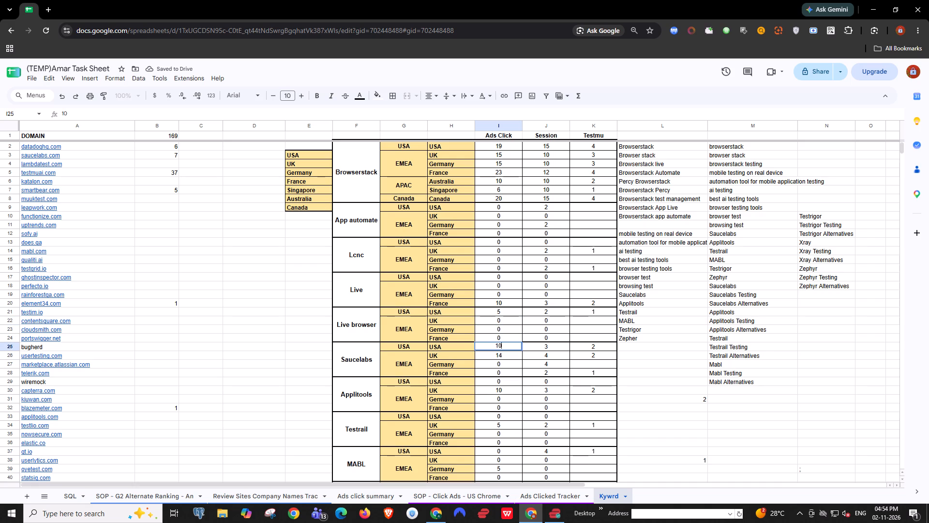
key(BackSpace)
key(BackSpace)
key(9)
key(Return)
text(10)
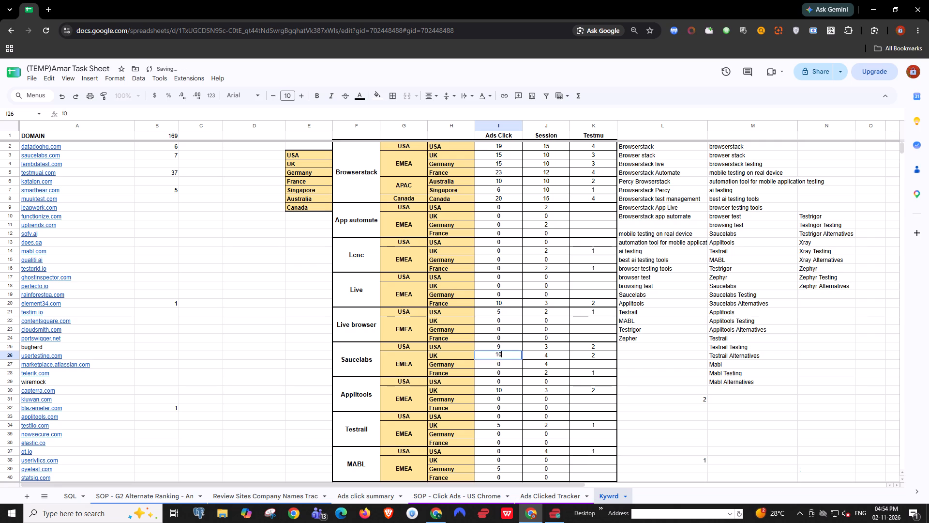
key(Return)
key(0)
key(Return)
key(0)
key(Return)
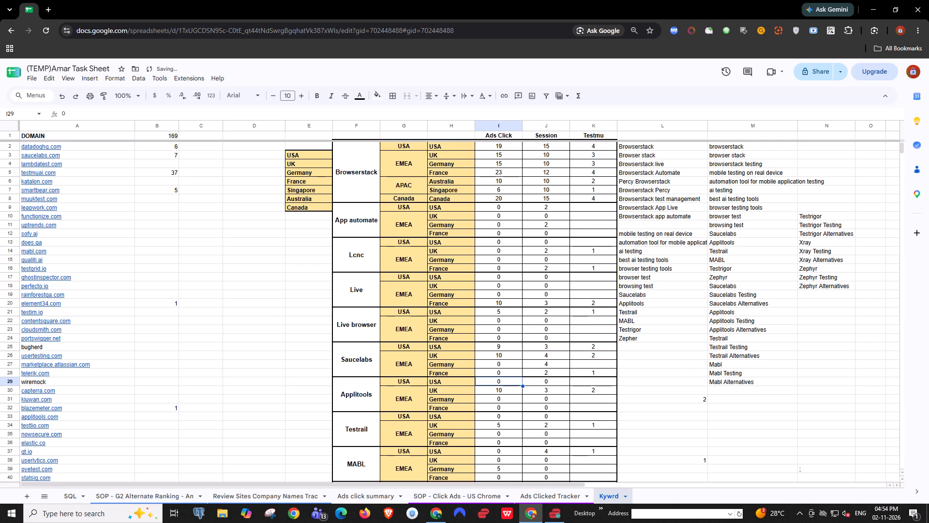
Set the Applitools group's Ads Click counts to 12 for UK and 0 for USA, Germany and France.
key(0)
key(Return)
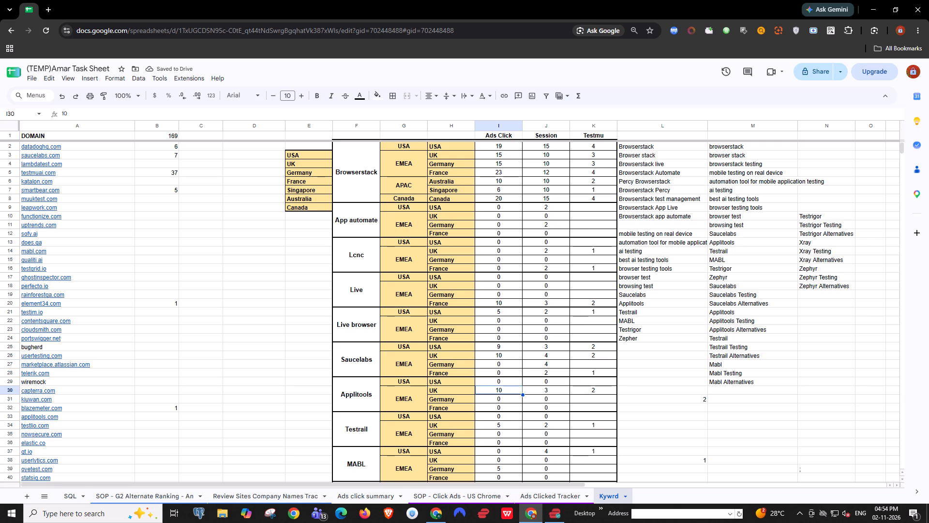
text(12)
key(Return)
key(0)
key(Return)
key(0)
key(Return)
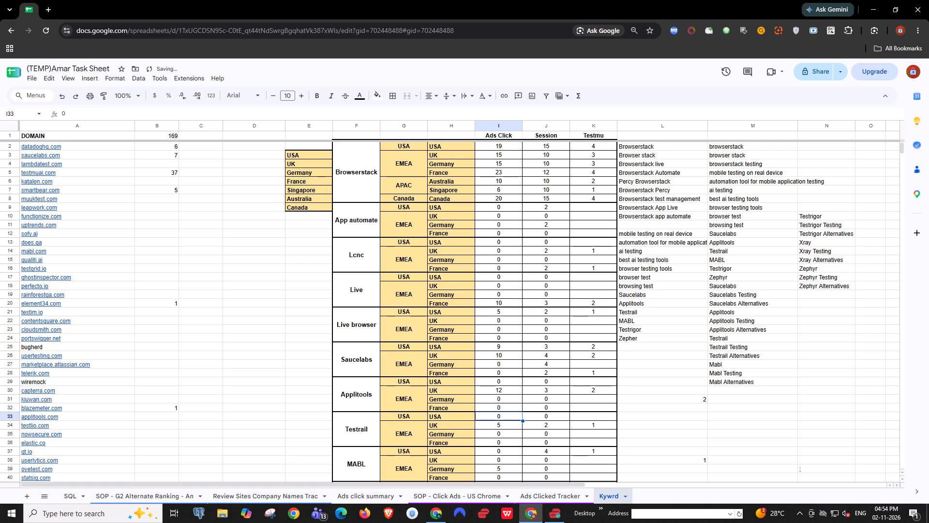
Set the Testrail group's Ads Click counts to 0 for USA and 6 for UK.
key(0)
key(Return)
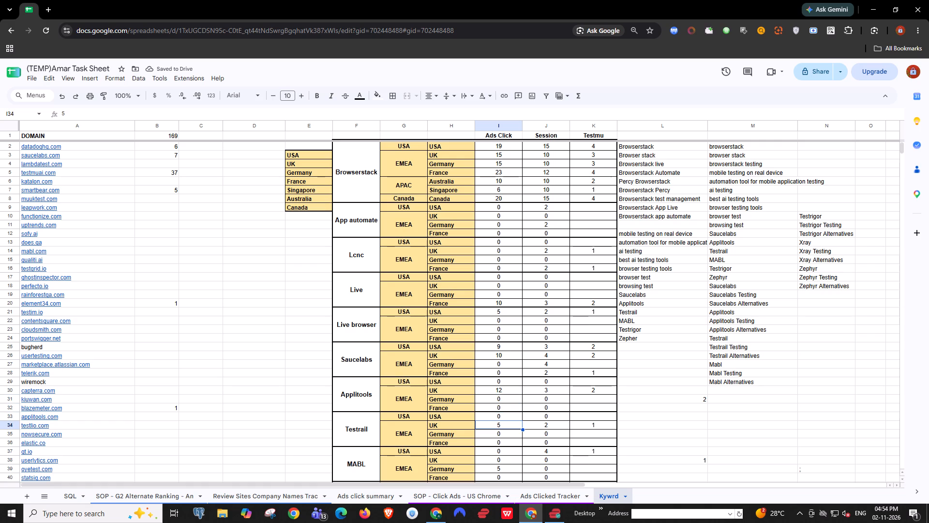
key(6)
key(Return)
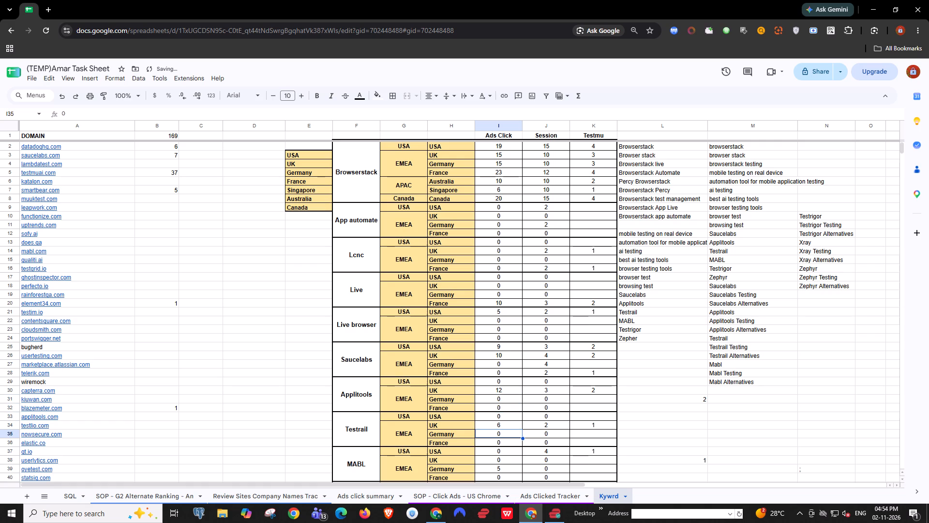
Set the MABL group's Ads Click counts to 5 for USA and 0 for Germany.
key(Return)
key(Return)
key(Return)
key(Return)
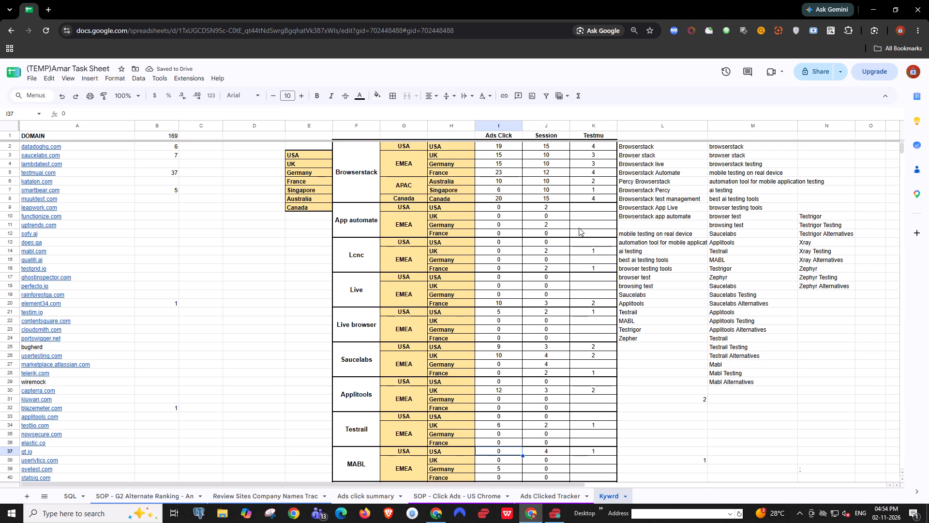
key(5)
key(Return)
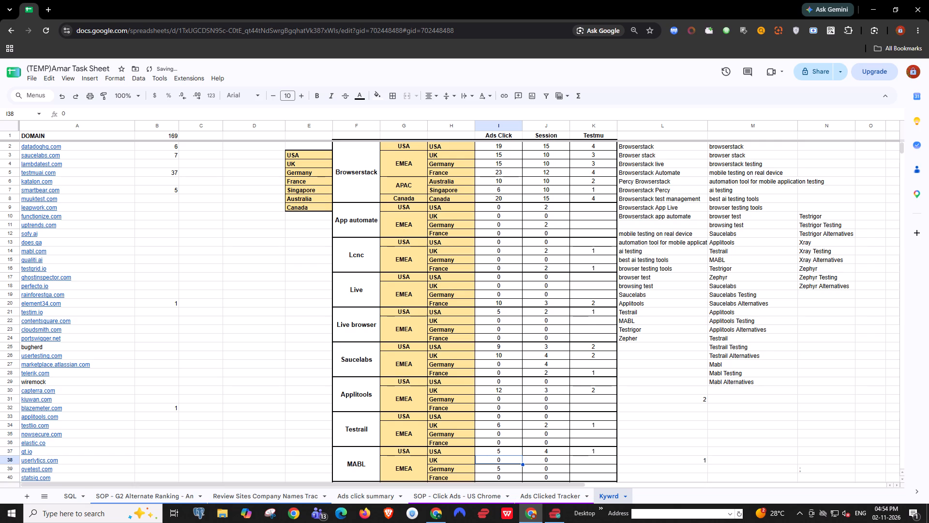
key(Down)
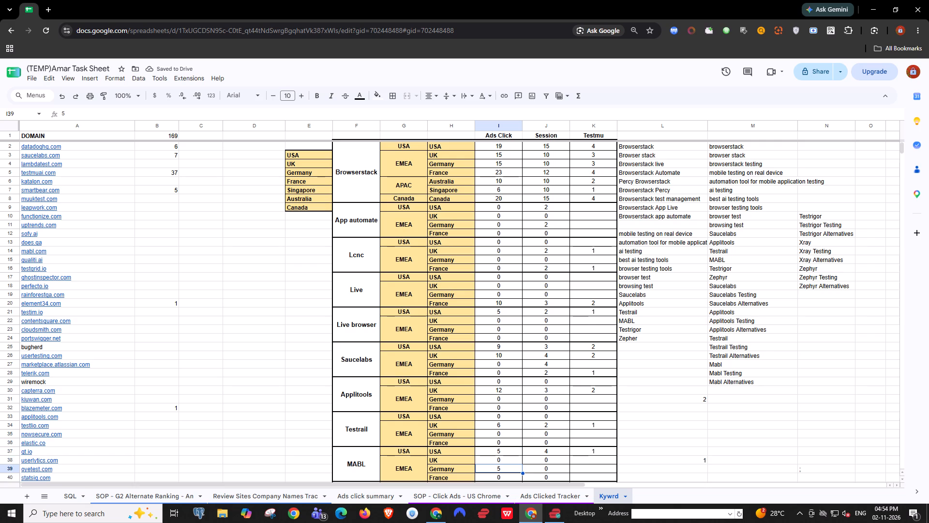
key(0)
key(Return)
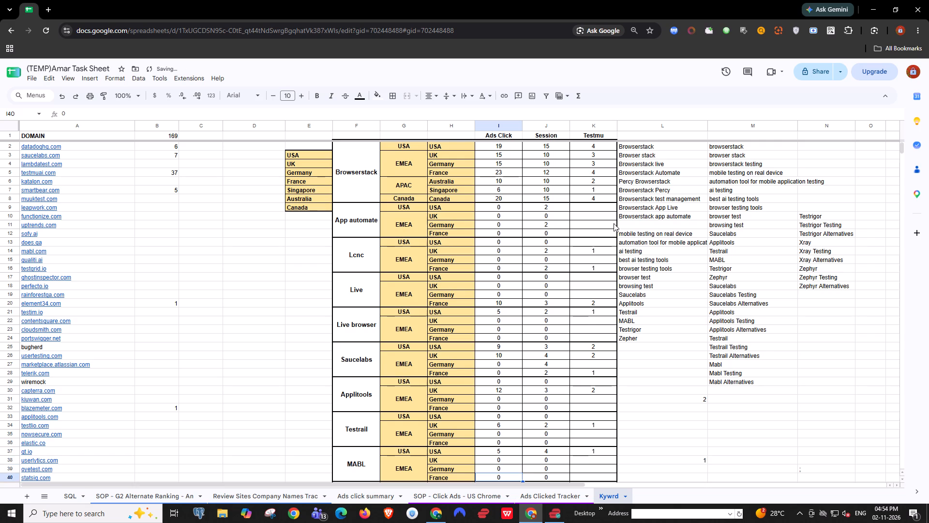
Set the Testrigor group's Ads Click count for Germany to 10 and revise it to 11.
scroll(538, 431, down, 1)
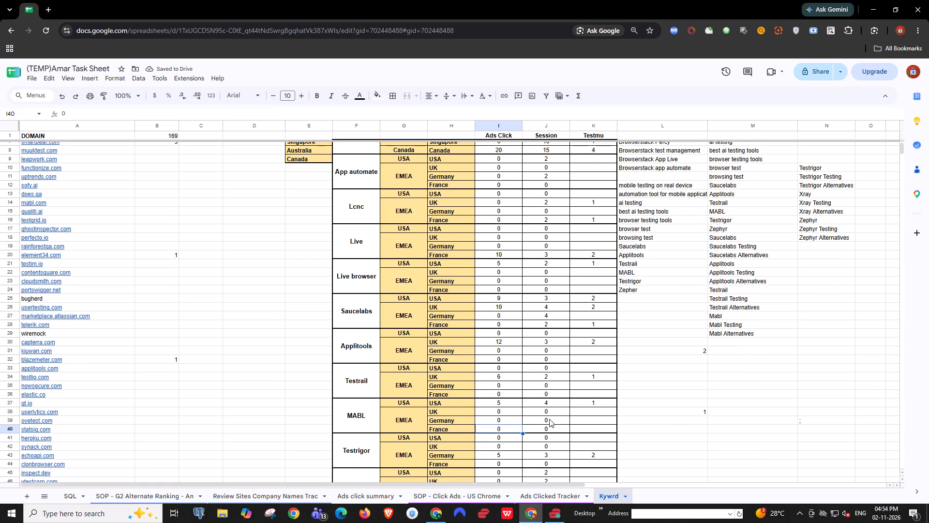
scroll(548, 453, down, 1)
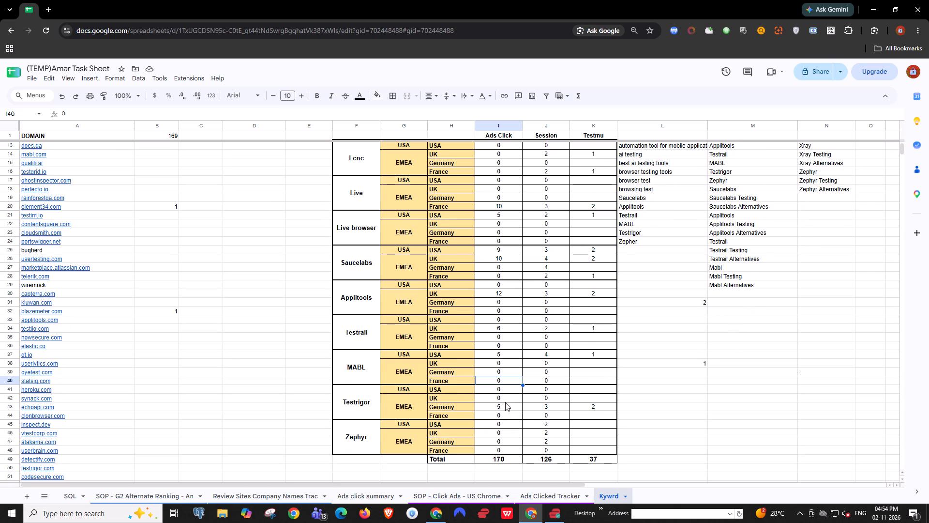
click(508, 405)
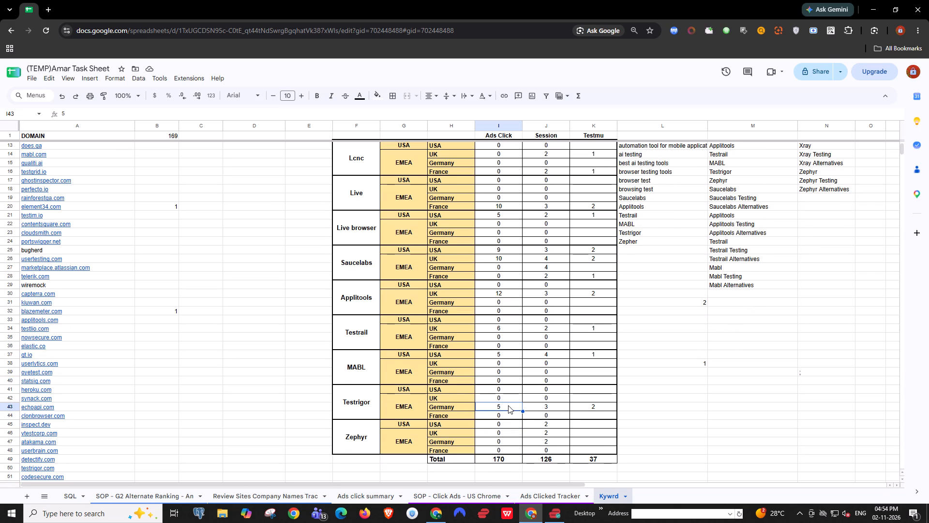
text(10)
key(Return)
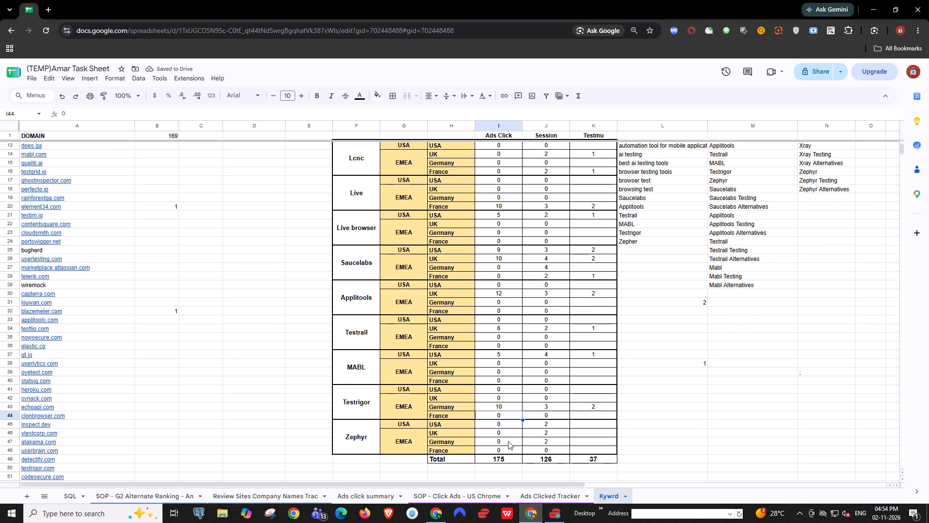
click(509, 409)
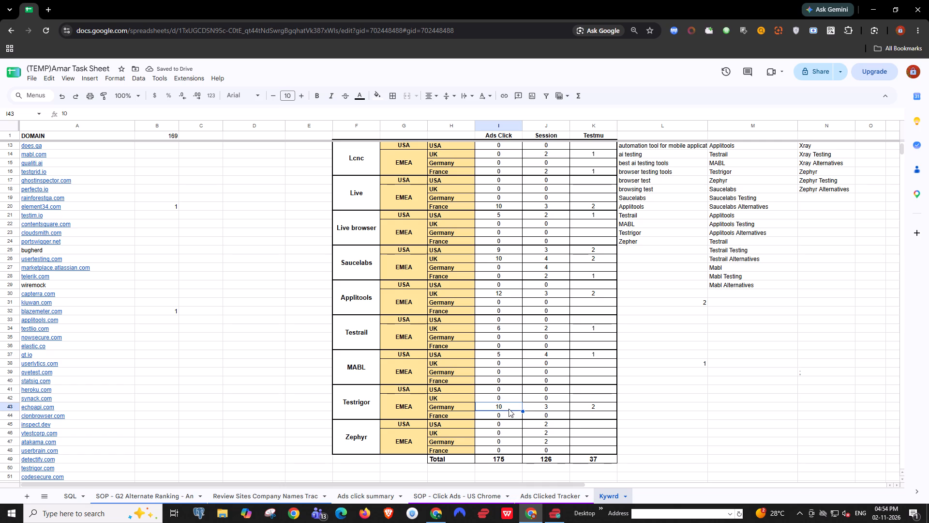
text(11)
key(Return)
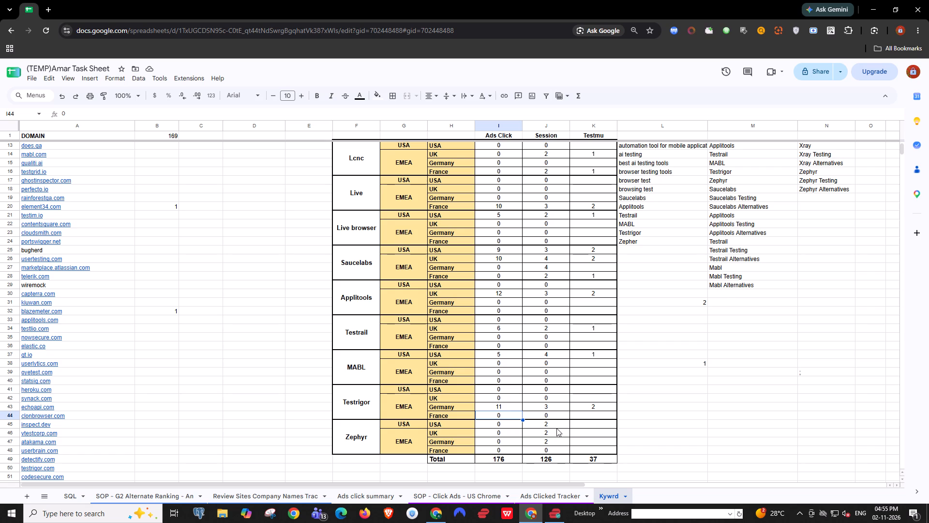
Set the Testrigor group's Germany counts to 1 for Testmu and 6 for Ads Click.
scroll(563, 395, up, 7)
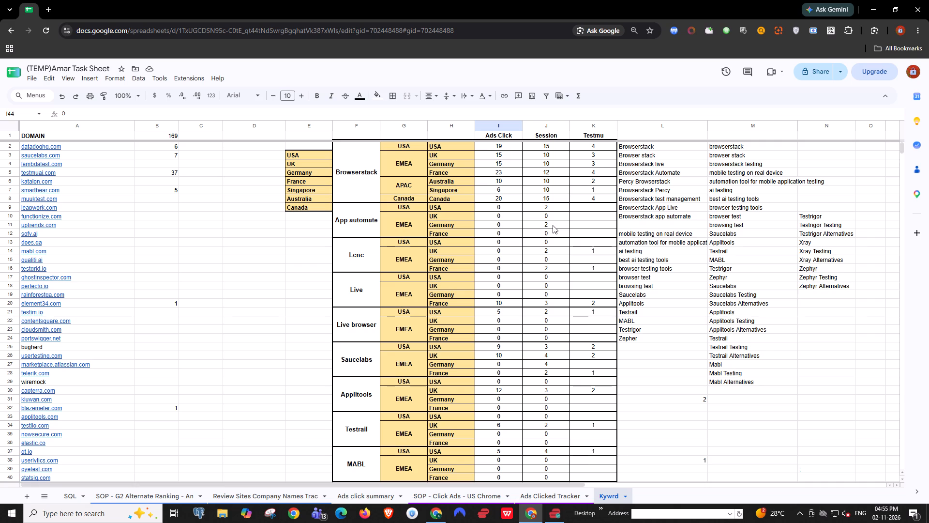
scroll(579, 329, down, 3)
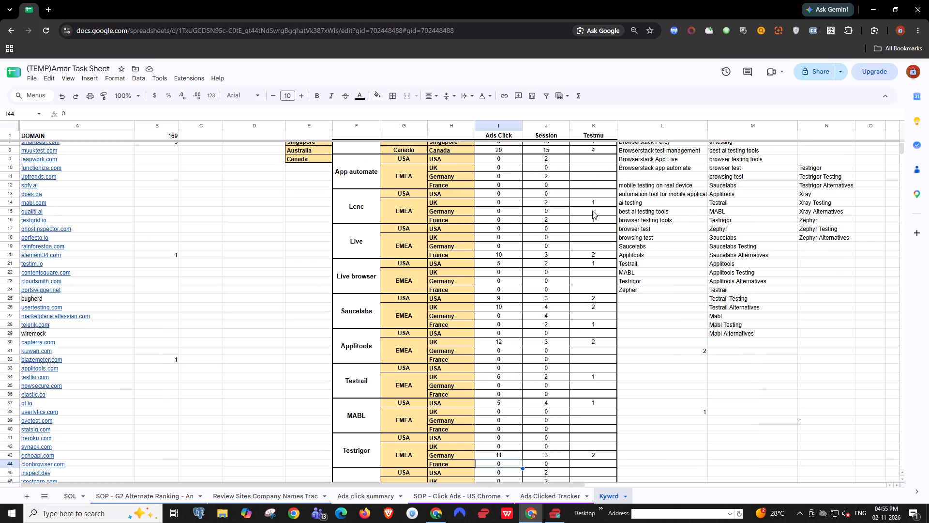
click(591, 358)
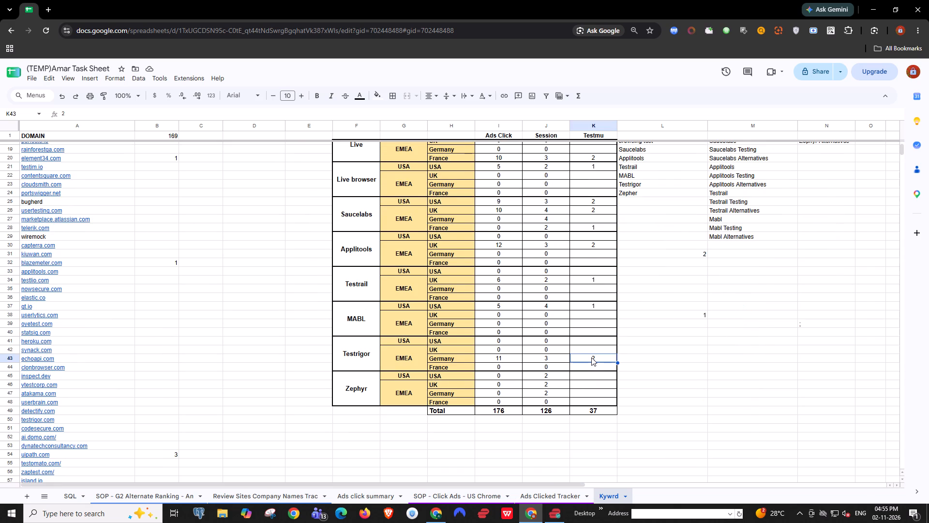
key(1)
key(Return)
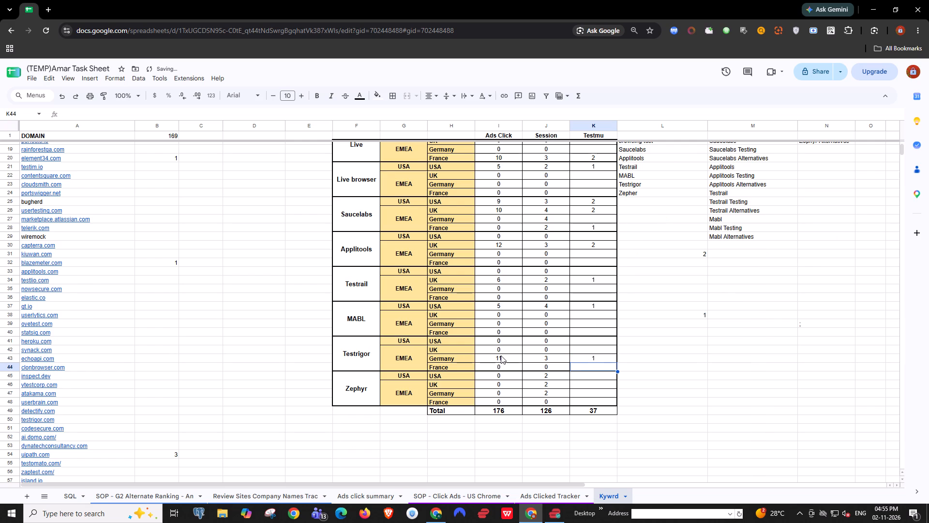
click(501, 355)
key(6)
key(Return)
Select the Testmu cell for Germany in the App automate group.
scroll(550, 329, up, 1)
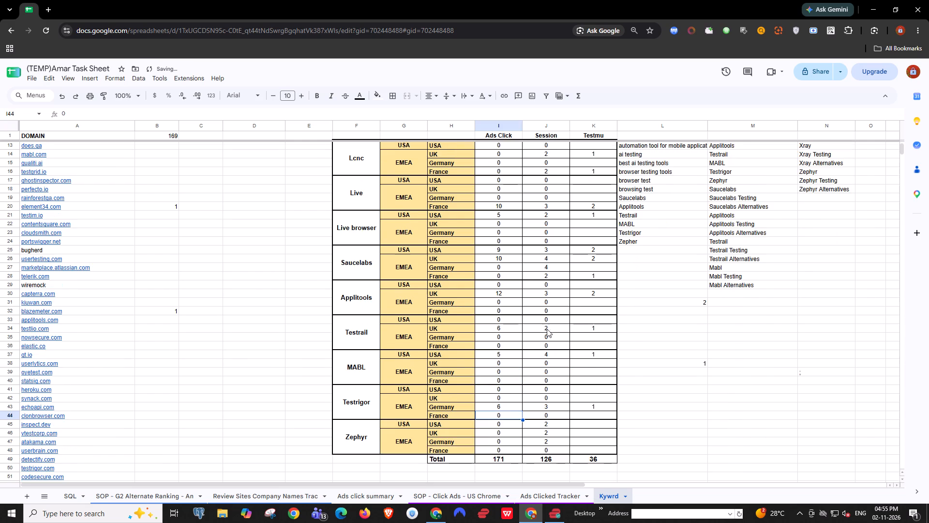
scroll(589, 234, up, 2)
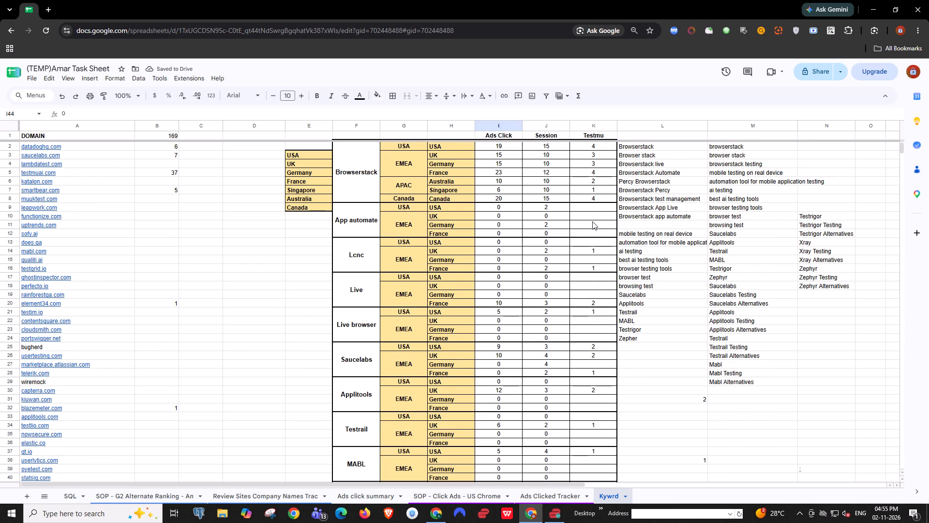
click(592, 225)
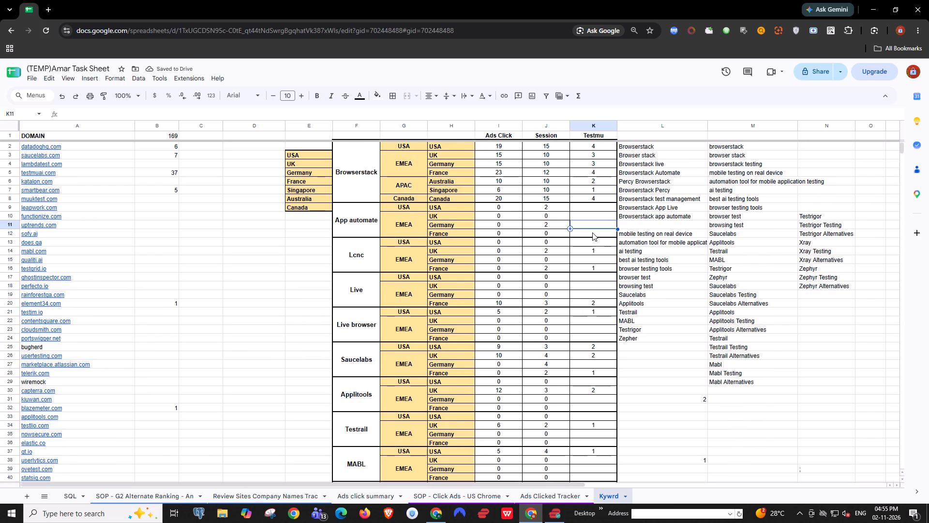
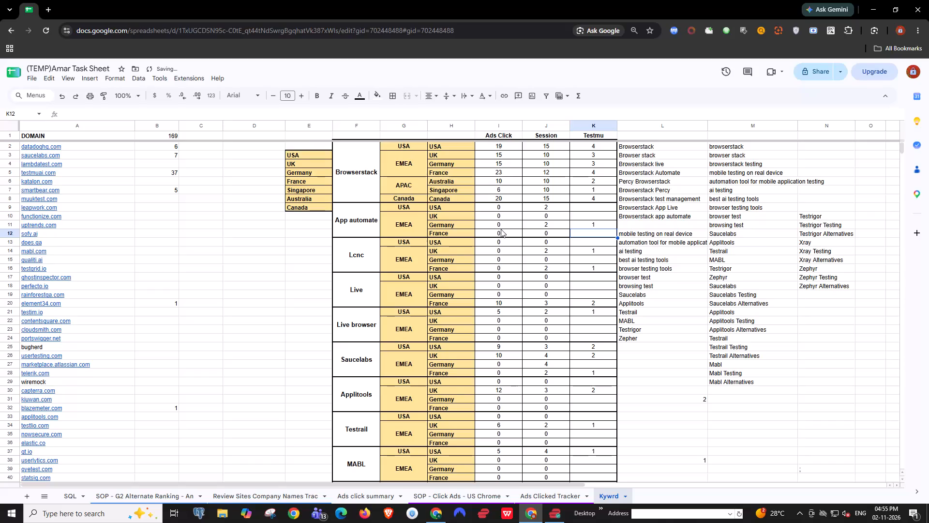
Set the App automate group's Ads Click count for Germany to 6.
click(500, 228)
key(6)
key(Return)
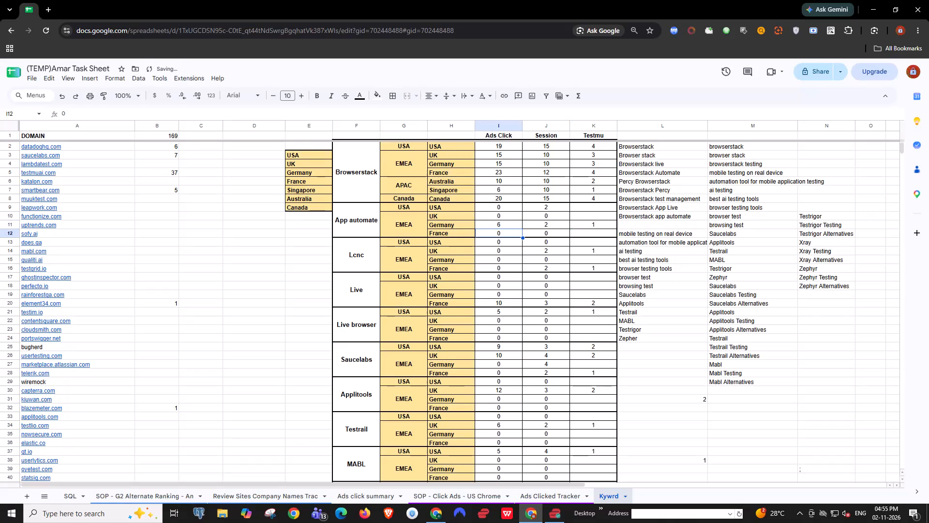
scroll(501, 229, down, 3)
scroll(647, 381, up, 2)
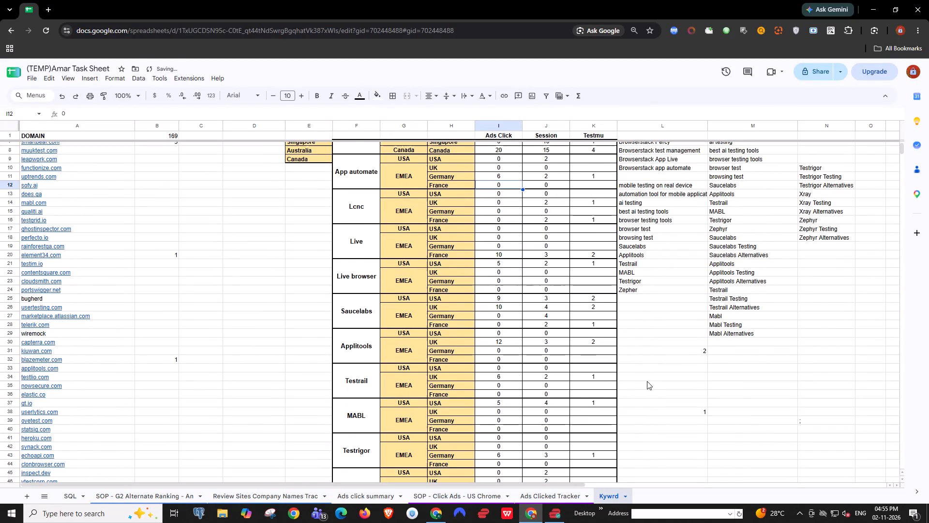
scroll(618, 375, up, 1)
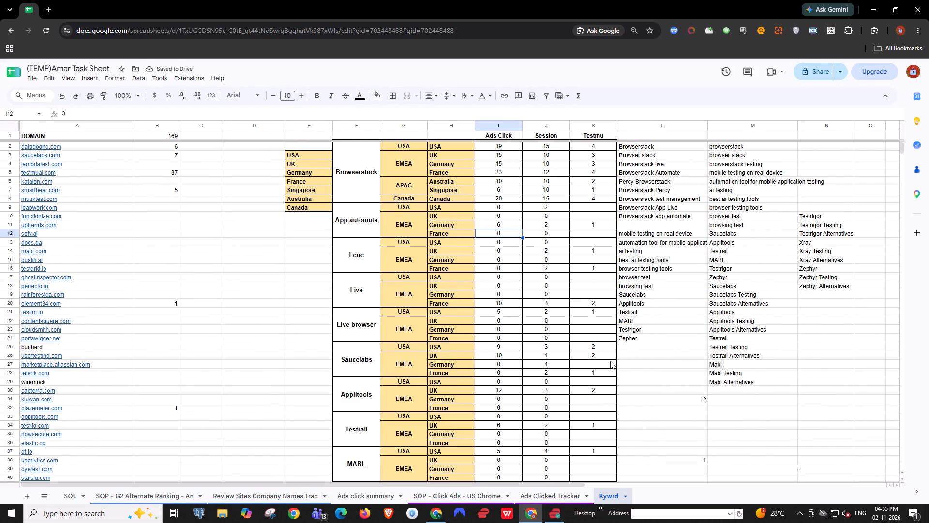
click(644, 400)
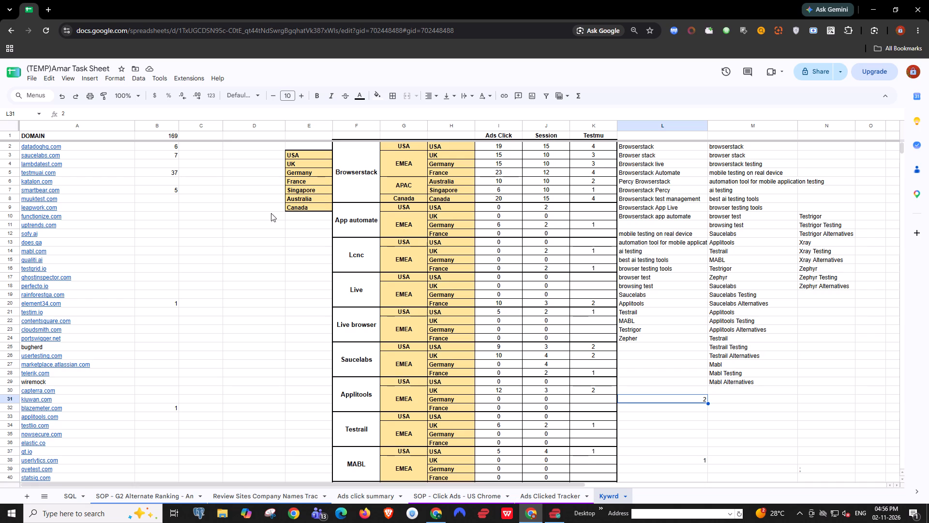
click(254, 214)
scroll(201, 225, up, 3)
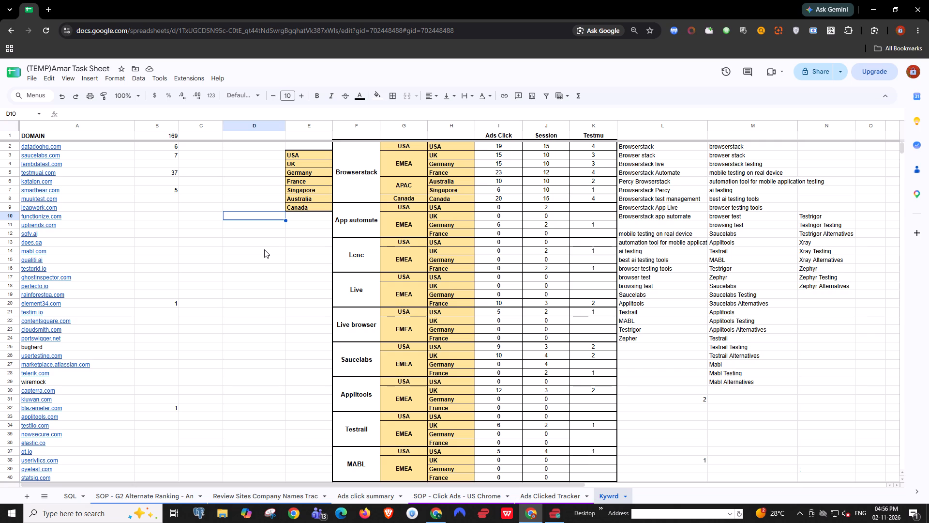
Open the Windows notification center and clear all notifications.
click(916, 515)
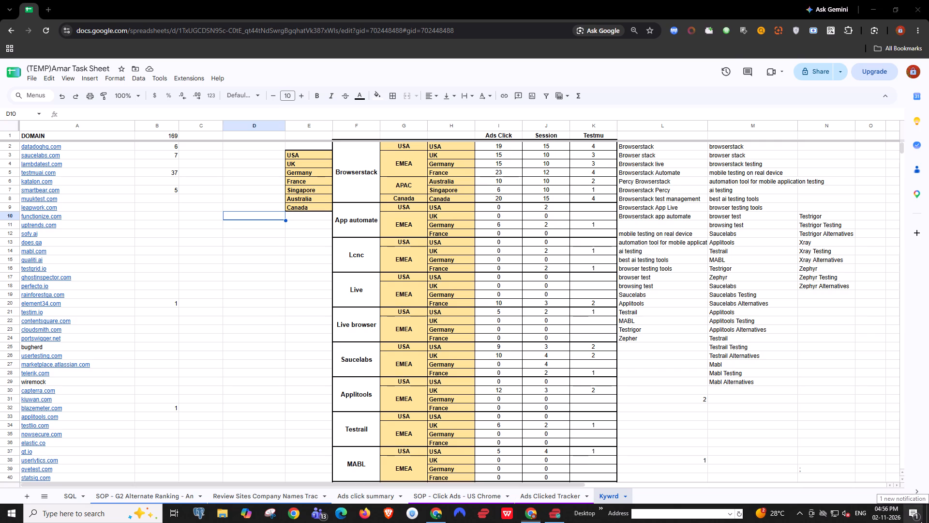
scroll(832, 257, down, 7)
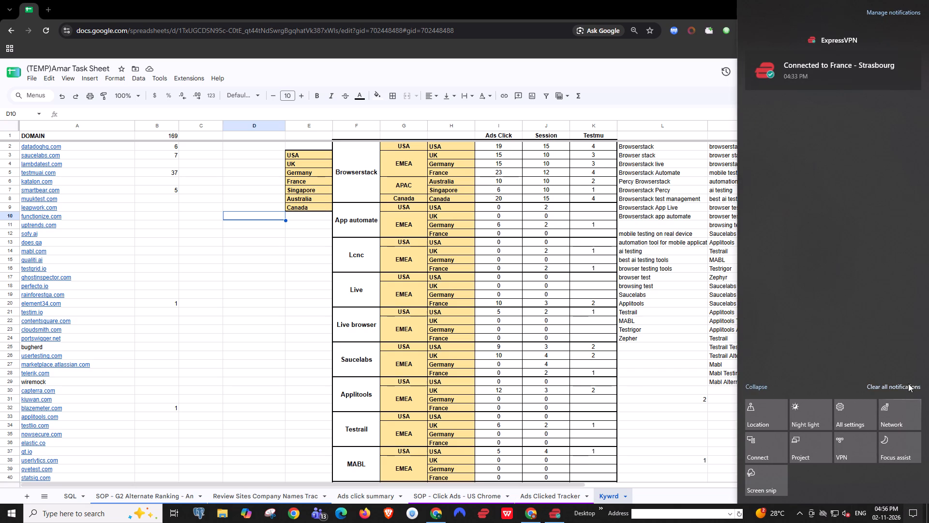
click(908, 384)
Set the domain count for smartbear.com to 6.
click(174, 209)
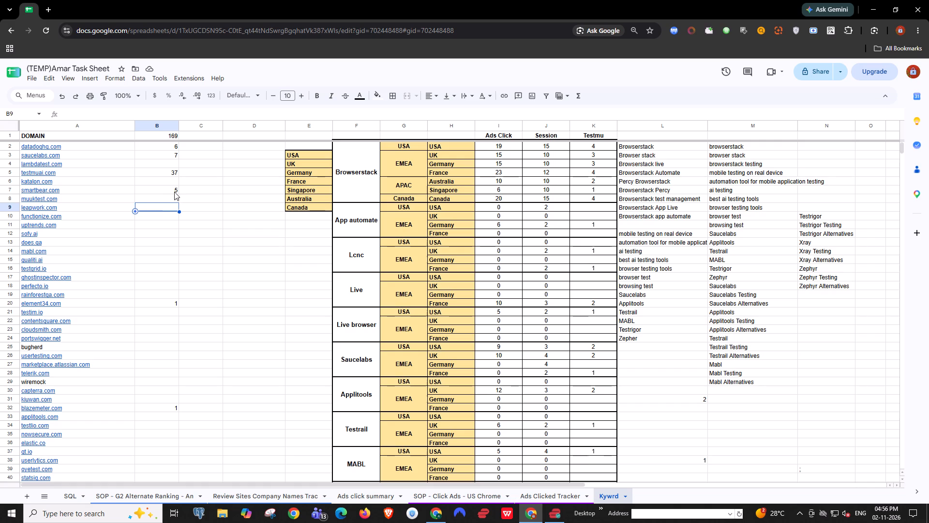
click(174, 191)
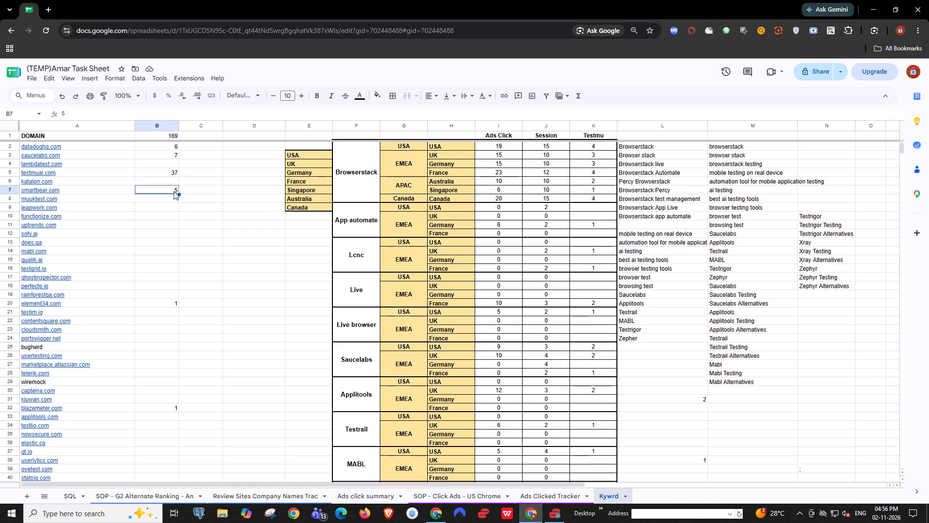
key(6)
key(Return)
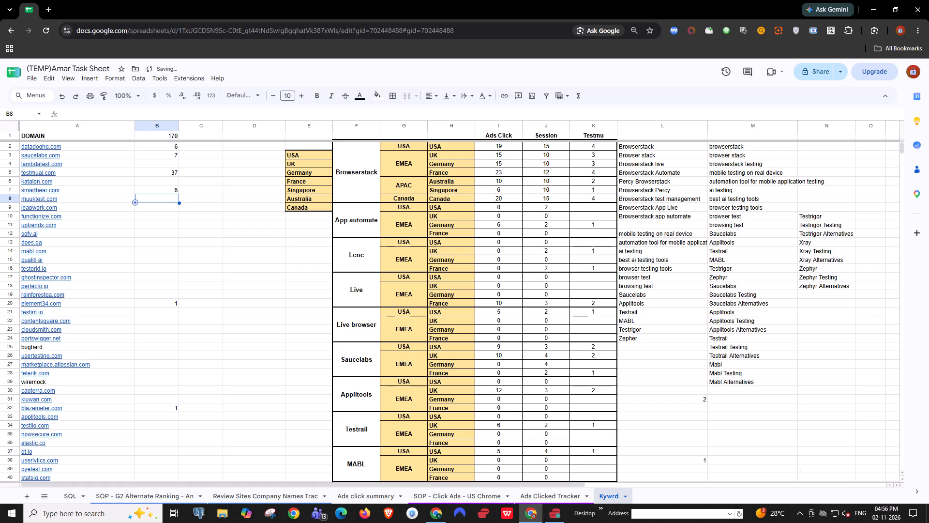
Set the domain count for element34.com to 4.
key(Down)
key(Down)
key(Down)
key(Down)
key(Down)
key(Down)
key(Down)
key(Down)
key(Down)
key(Down)
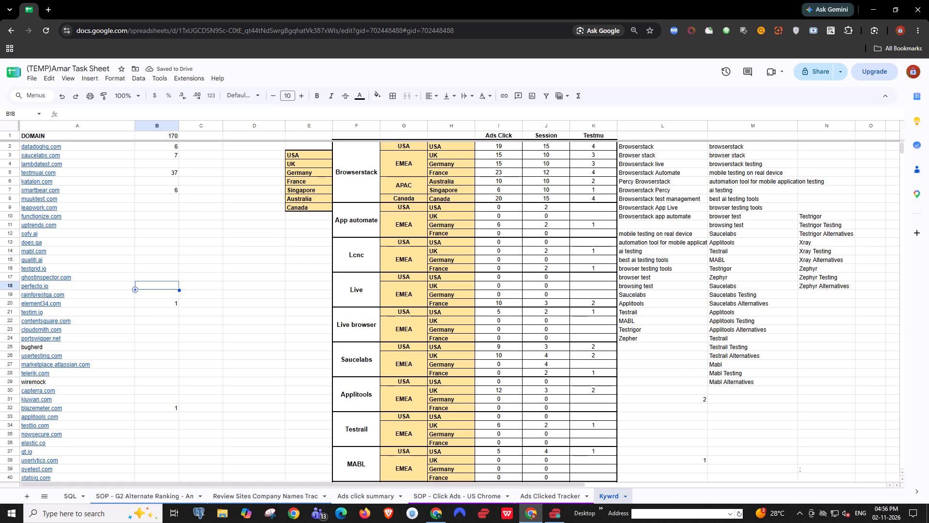
key(Down)
key(Down)
key(4)
key(Return)
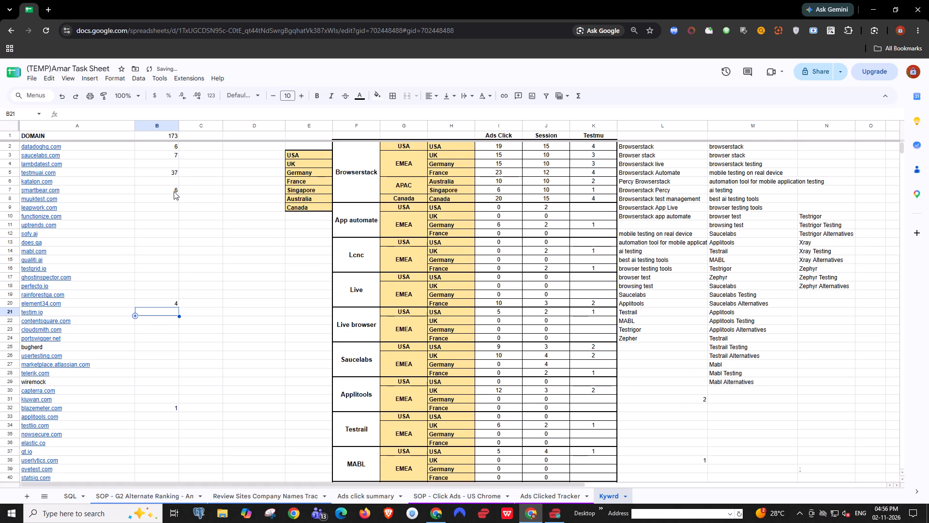
Enter a domain count of 2 for applitools.com.
key(Down)
key(Down)
key(Down)
key(Down)
key(Down)
key(Down)
key(Down)
key(Down)
key(Down)
key(Down)
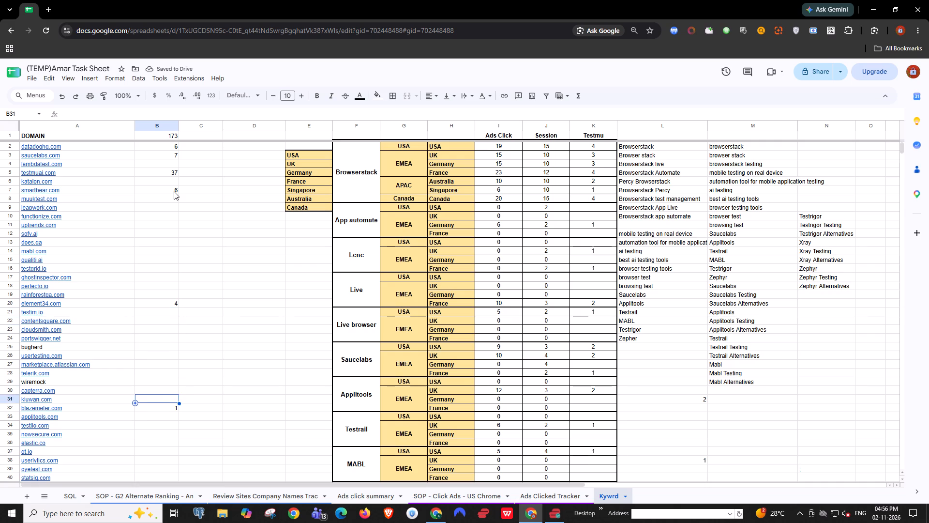
key(Down)
key(Down)
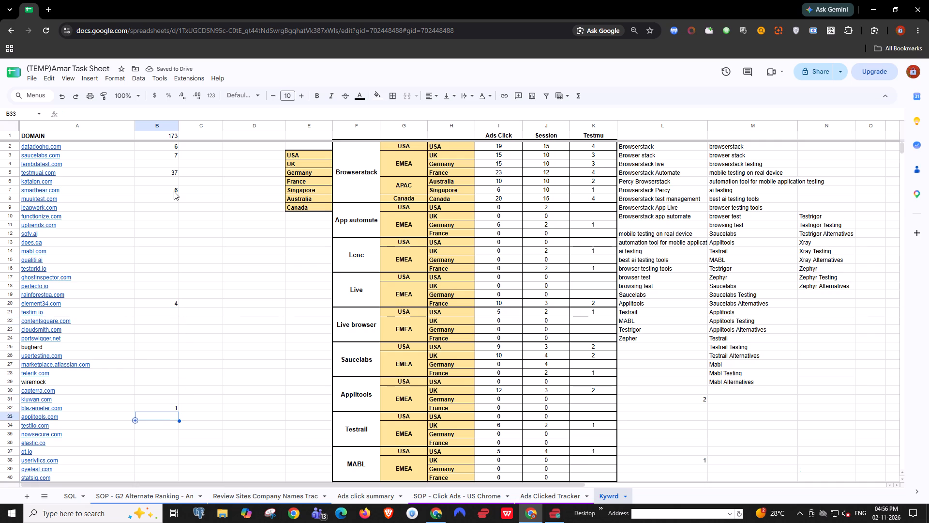
key(2)
key(Return)
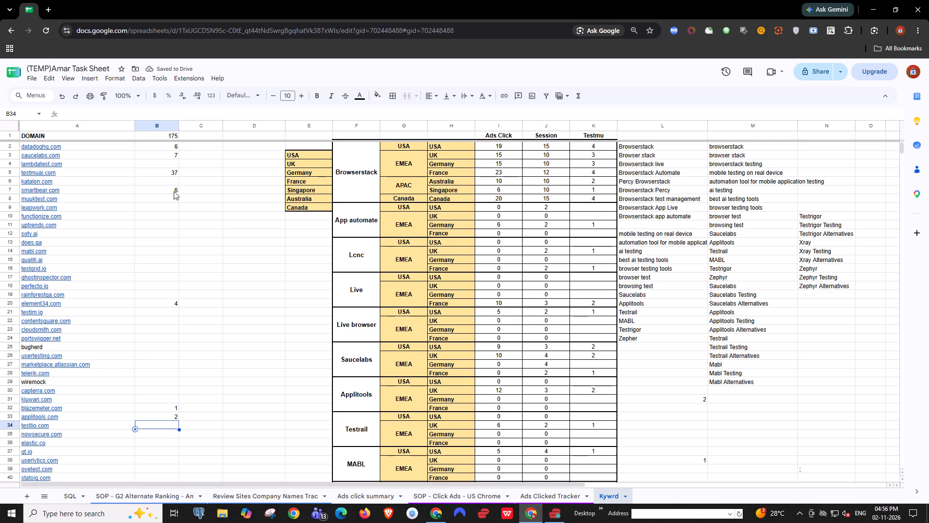
Set the domain count for ni.com, further down the domain list, to 2.
key(ctrl+Down)
key(ctrl+Down)
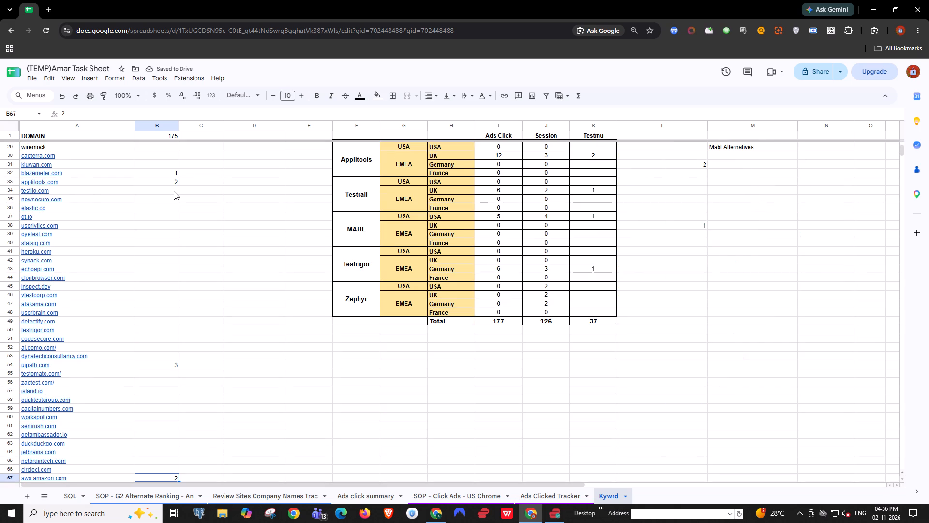
key(ctrl+Down)
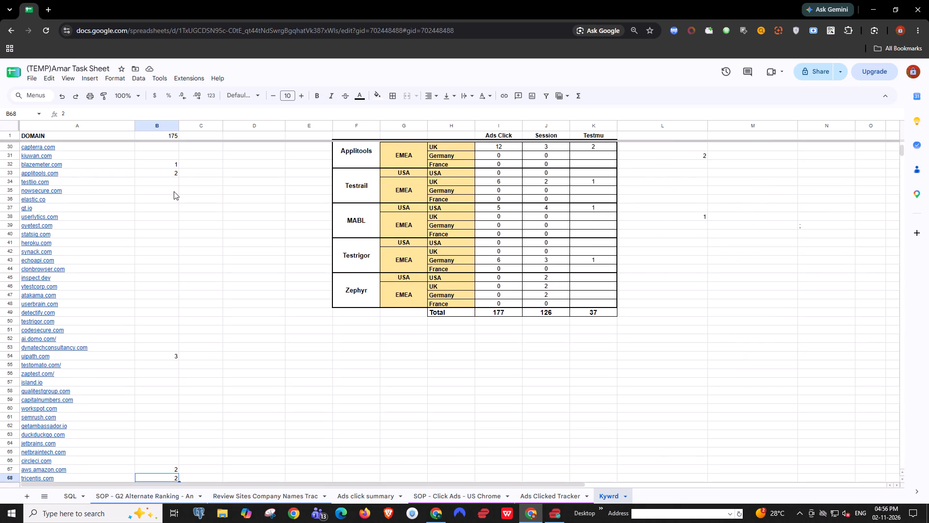
key(ctrl+Down)
key(ctrl+Down)
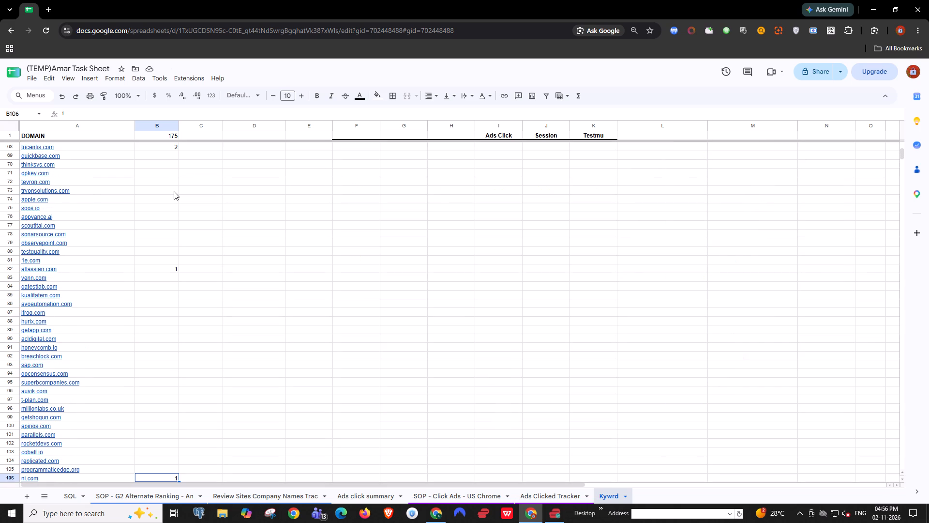
key(2)
key(Return)
Set the domain count for maze.co, further down the domain list, to 3.
key(ctrl+Down)
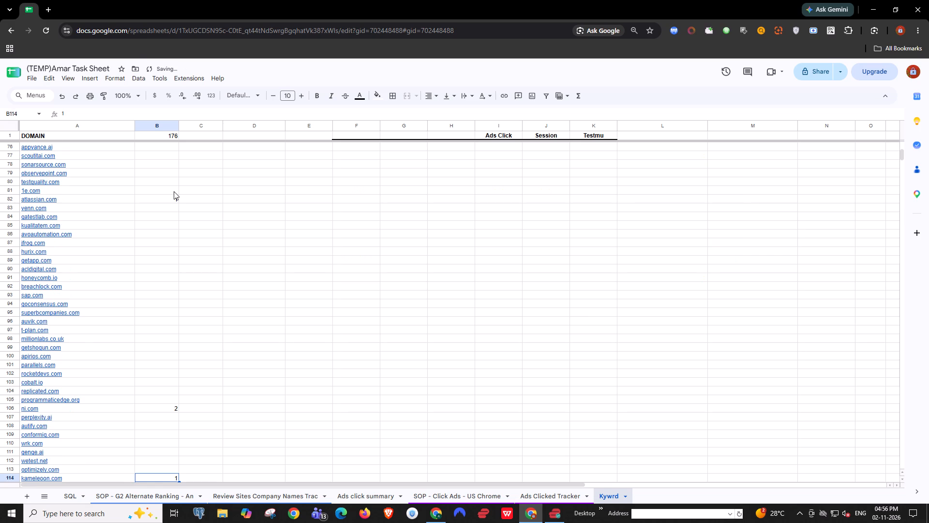
key(ctrl+Down)
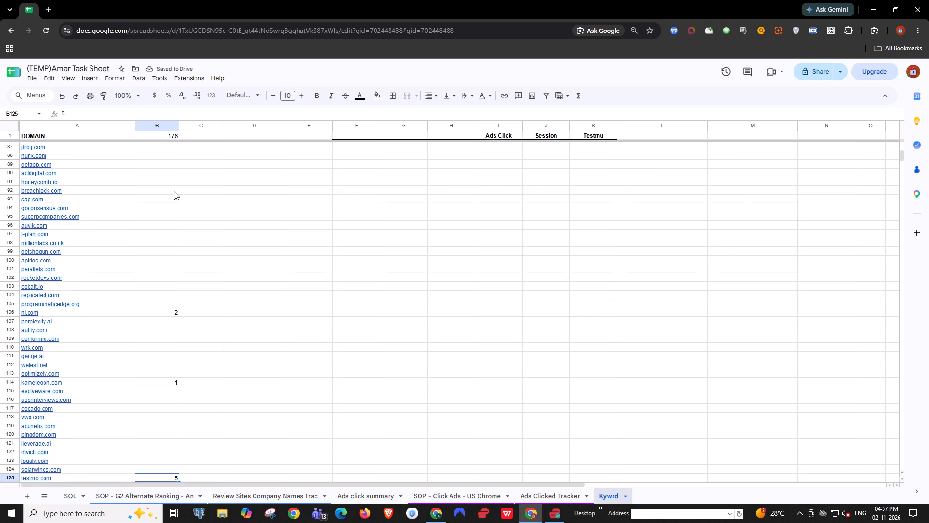
key(ctrl+Down)
key(ctrl+Down)
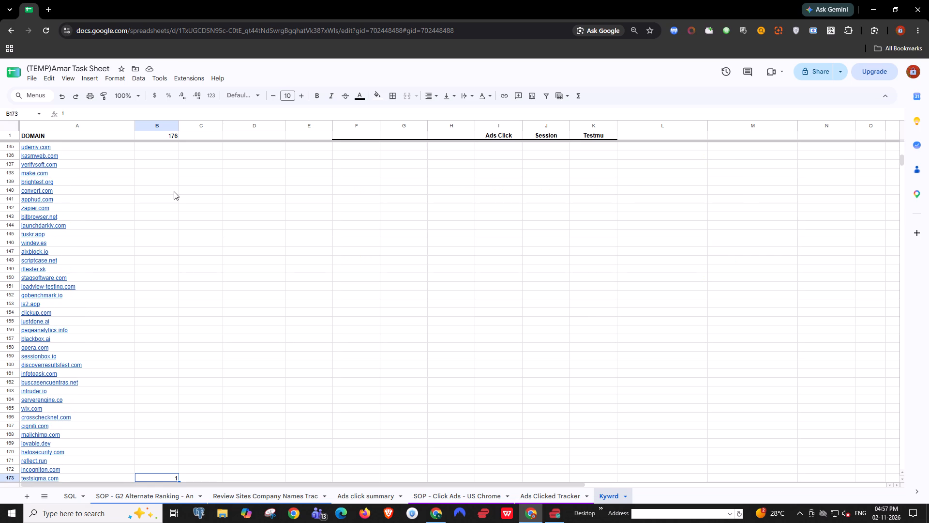
key(ctrl+Down)
key(ctrl+Down)
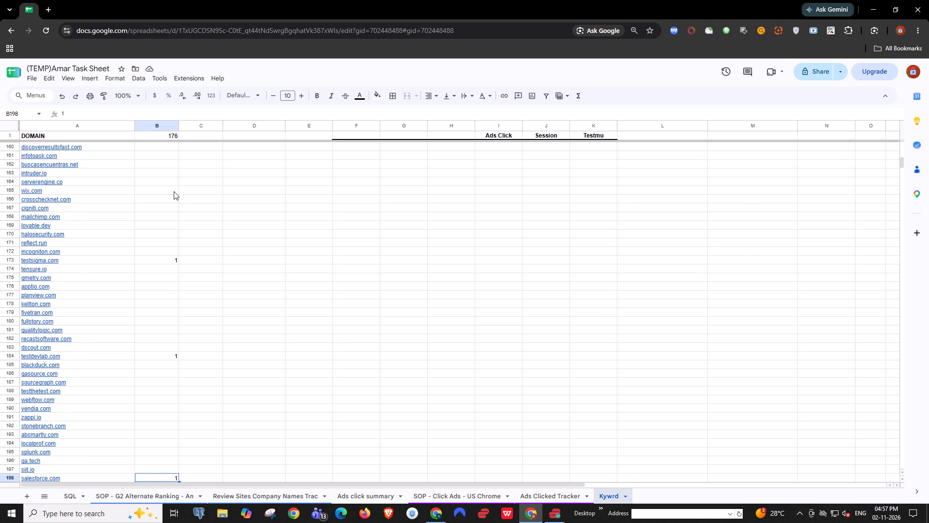
key(ctrl+Down)
key(ctrl+Down)
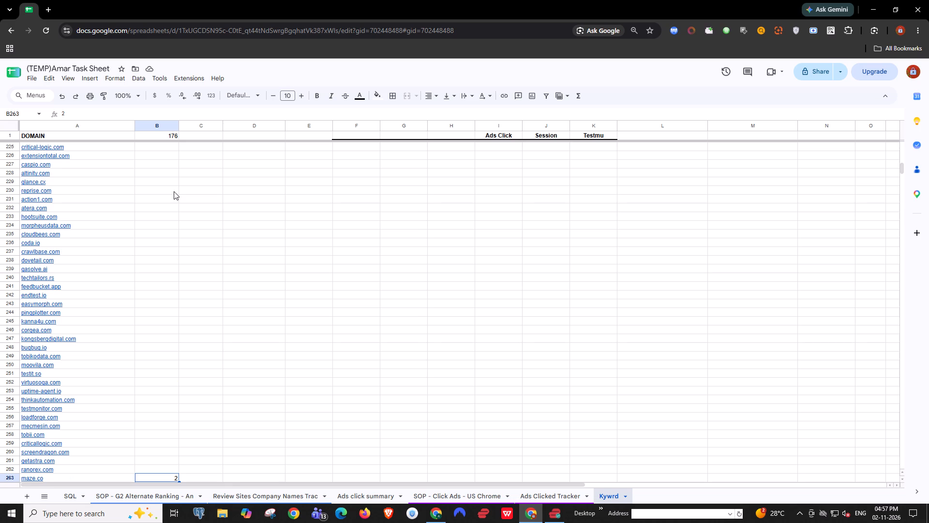
key(3)
key(Return)
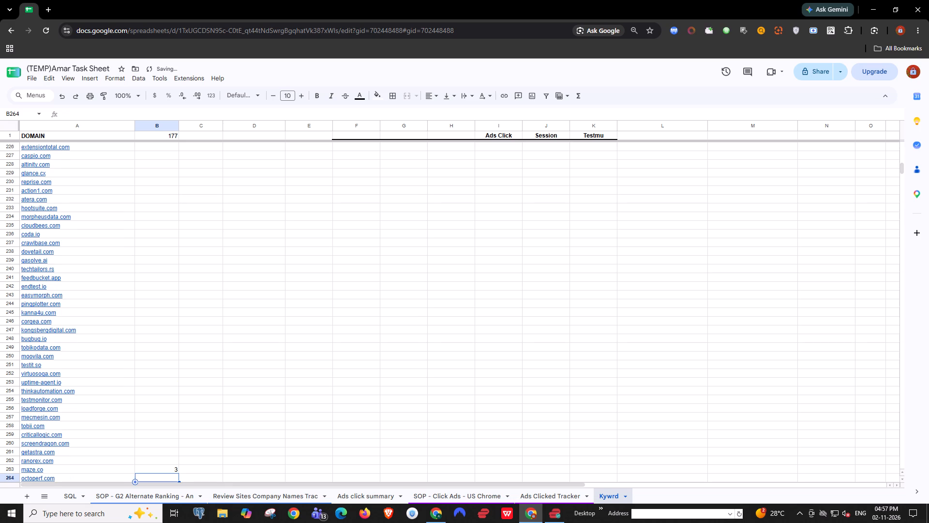
Check the Total row of the keyword table against the domain total and review the per-region counts.
scroll(424, 212, up, 1)
scroll(518, 241, up, 2)
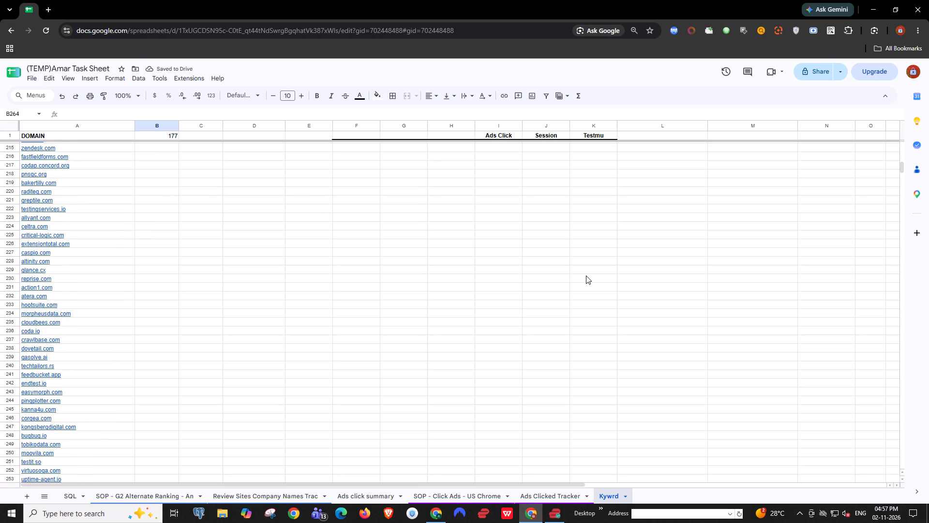
click(587, 276)
key(ctrl+Up)
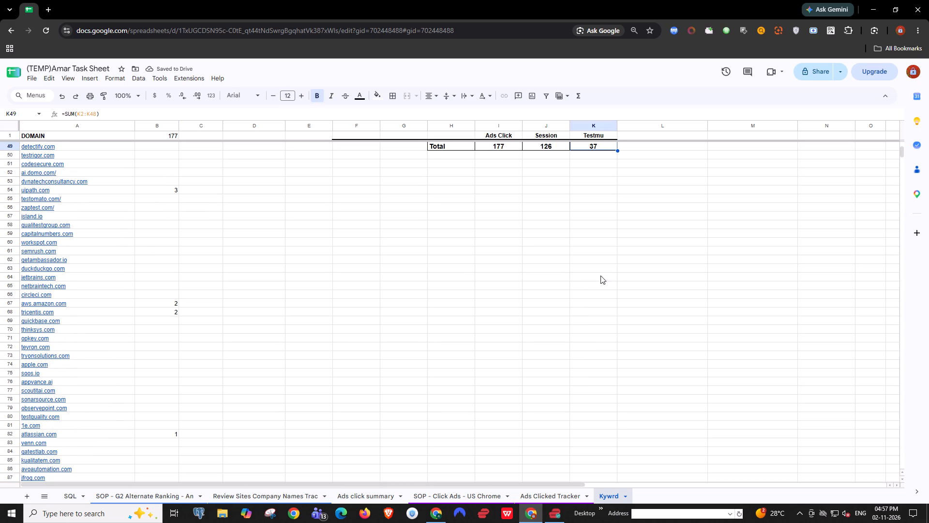
click(534, 243)
scroll(464, 269, up, 10)
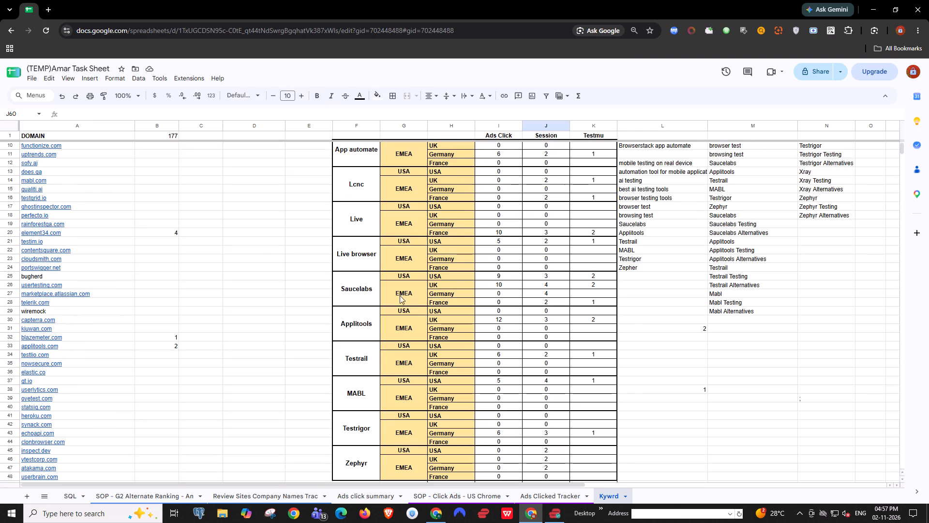
scroll(400, 295, up, 5)
click(256, 230)
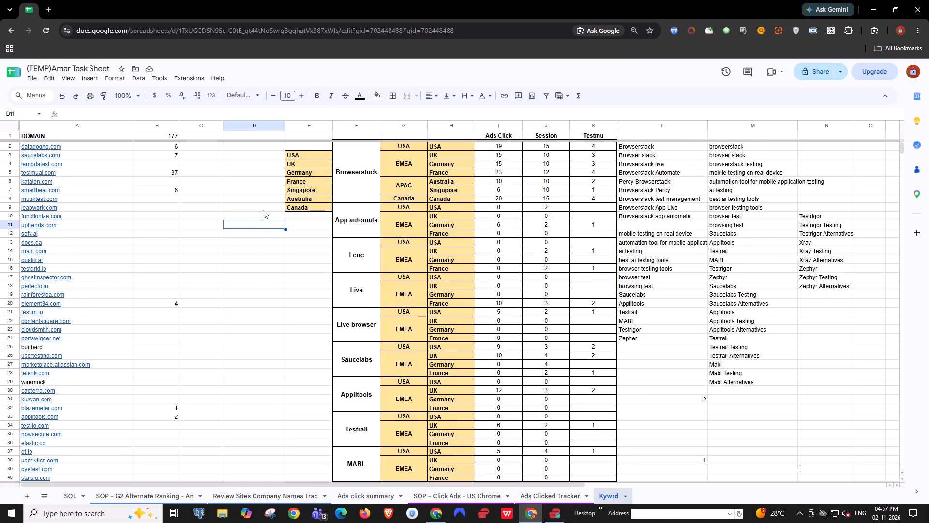
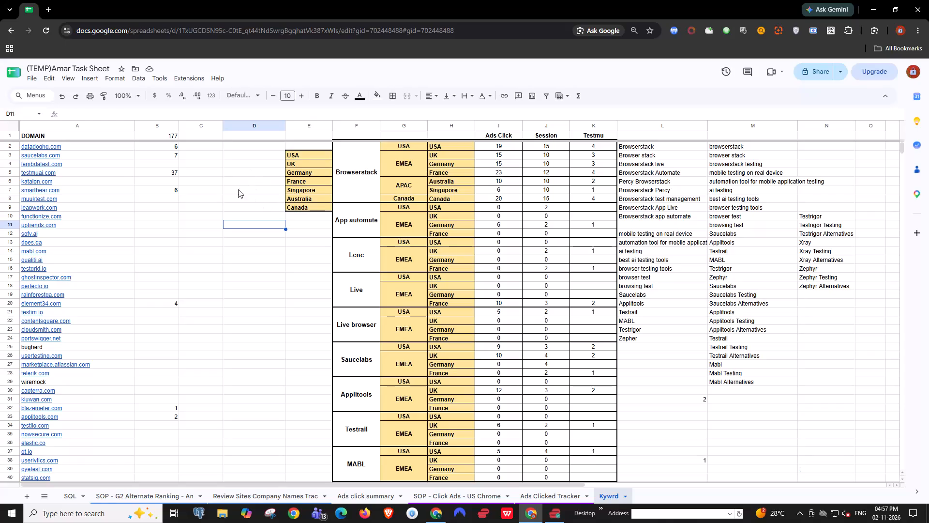
In the Review Sites Company Names Trac sheet, copy the consecutive country names France, Japan, Austria and Greece from the 5 Jul 2026 rows.
click(238, 175)
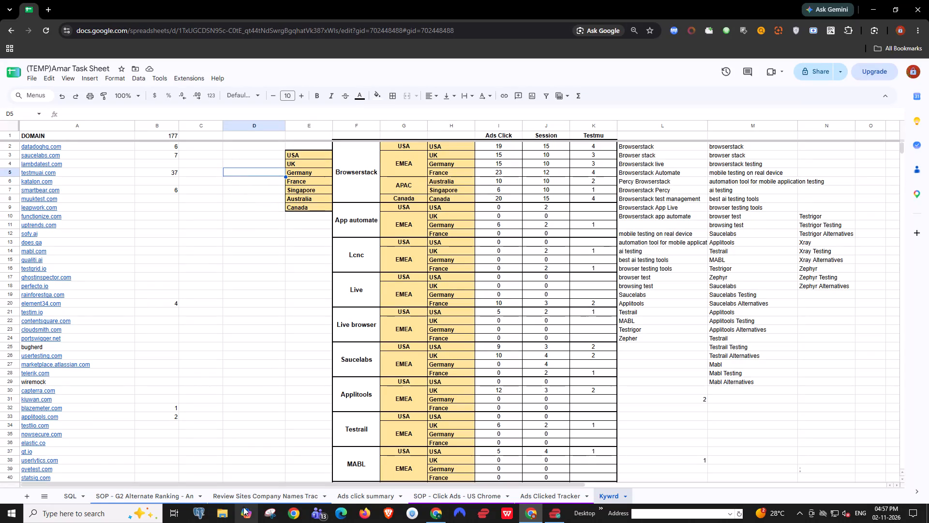
click(241, 498)
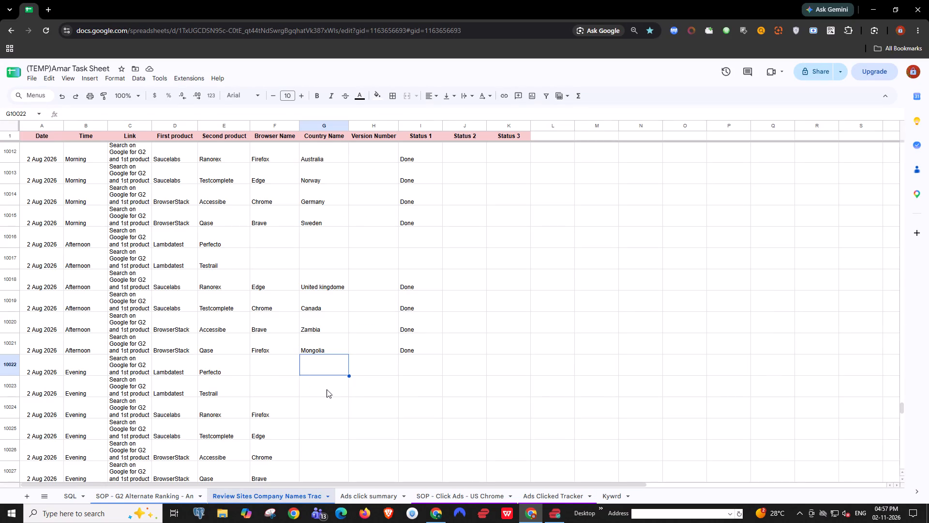
scroll(330, 388, down, 2)
scroll(320, 322, up, 5)
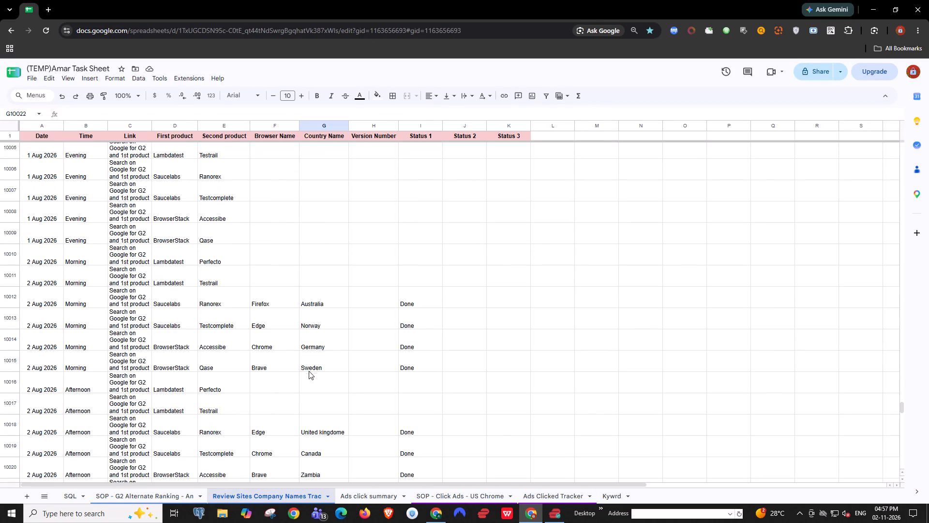
click(901, 201)
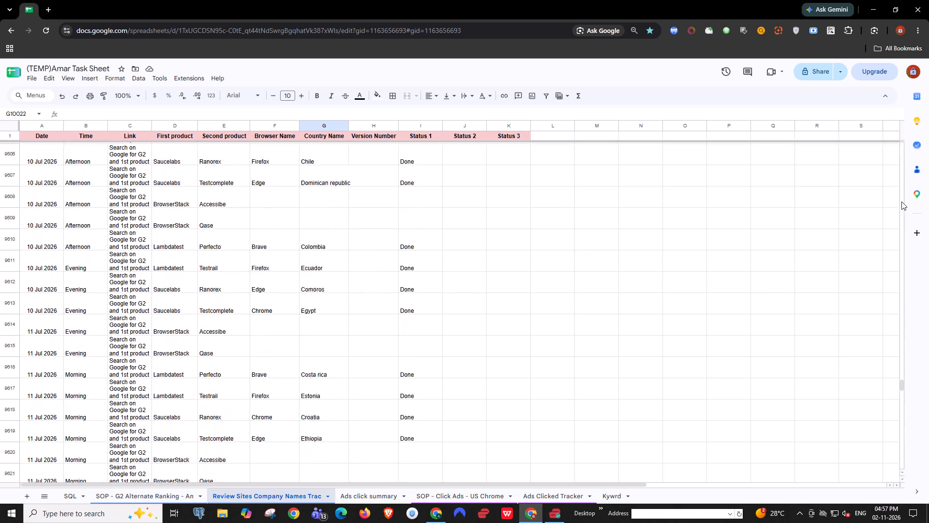
scroll(432, 245, up, 4)
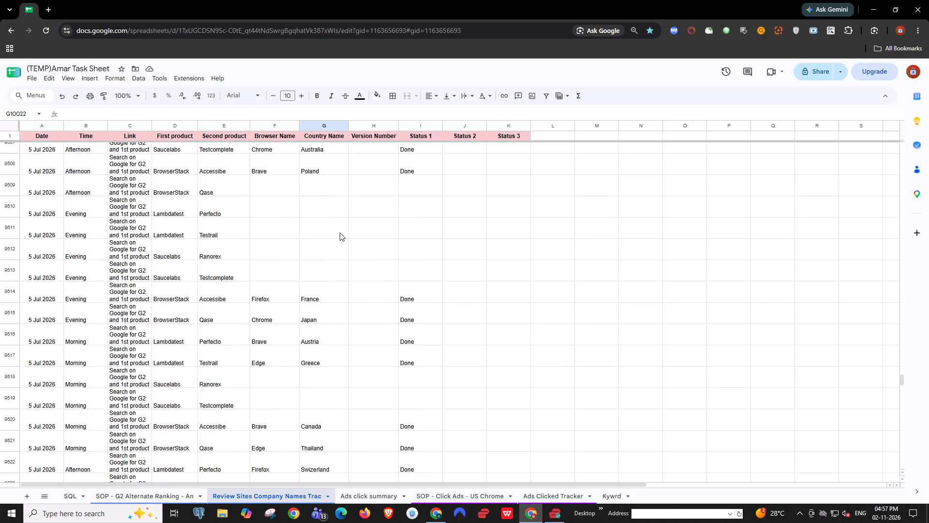
drag(311, 296, 311, 356)
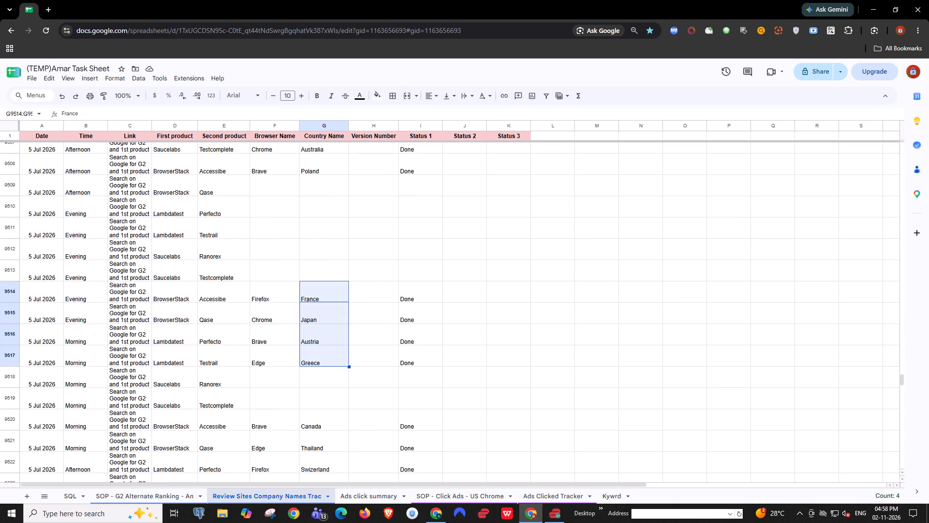
key(ctrl+c)
key(ctrl+c)
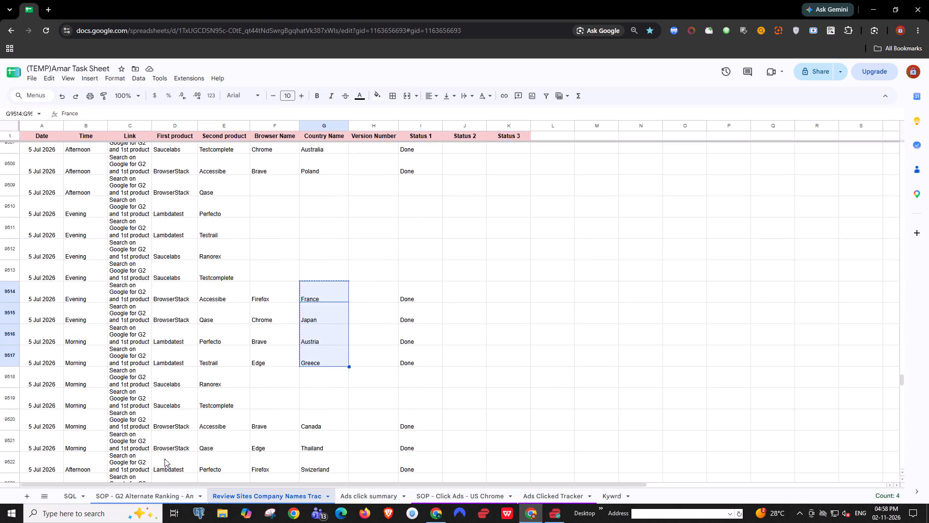
Paste the four copied countries into the Version Number column of the 2 Aug 2026 Evening rows that have browser names.
click(170, 457)
key(ctrl+Down)
key(Right)
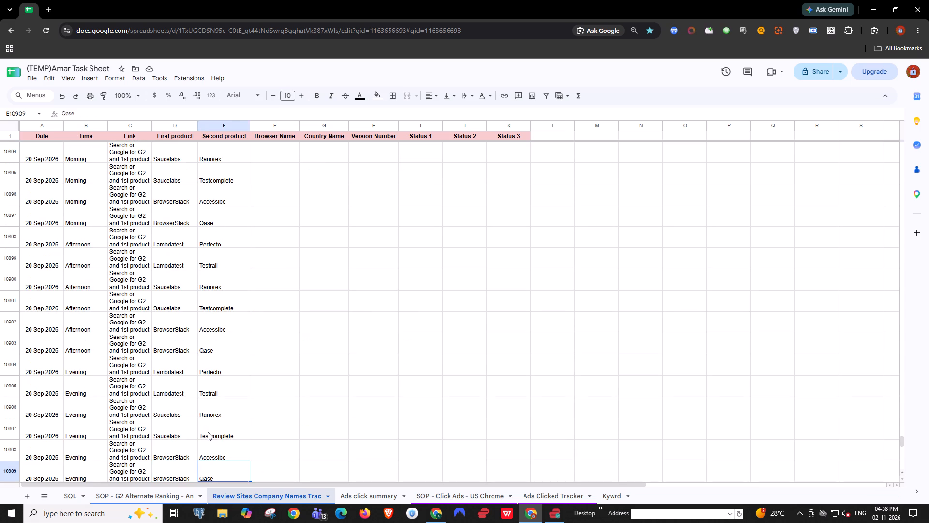
key(Right)
key(ctrl+Up)
scroll(208, 432, up, 2)
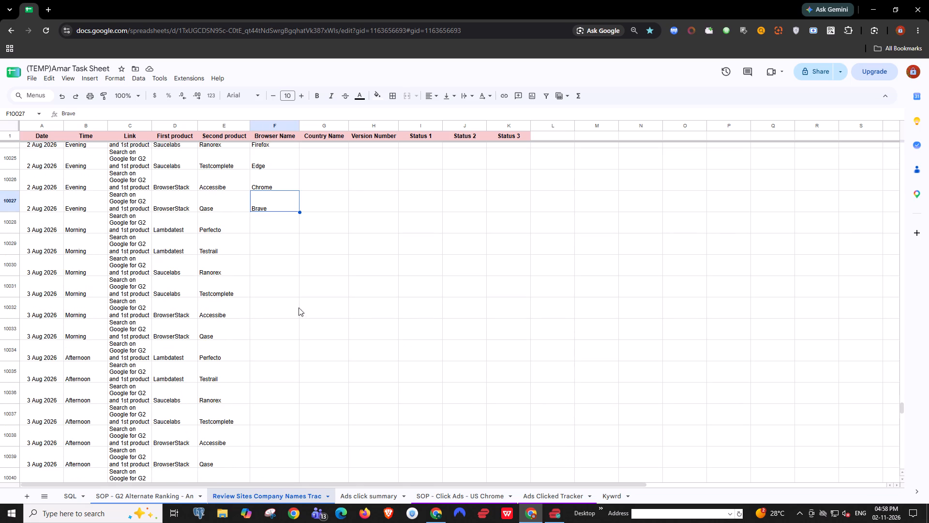
click(376, 184)
key(ctrl+v)
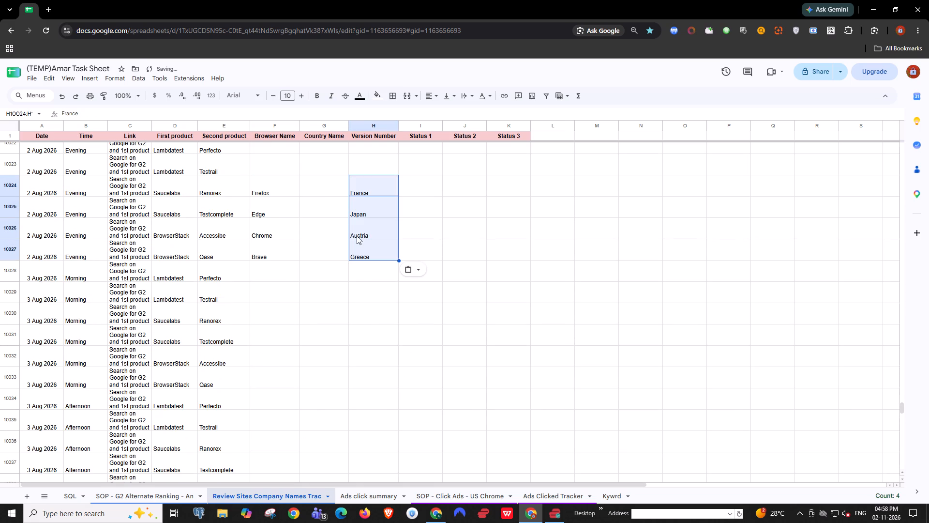
Move Austria and Greece into Country Name for the Firefox and Edge rows, and France and Japan for the Chrome and Brave rows.
drag(357, 236, 359, 251)
key(ctrl+x)
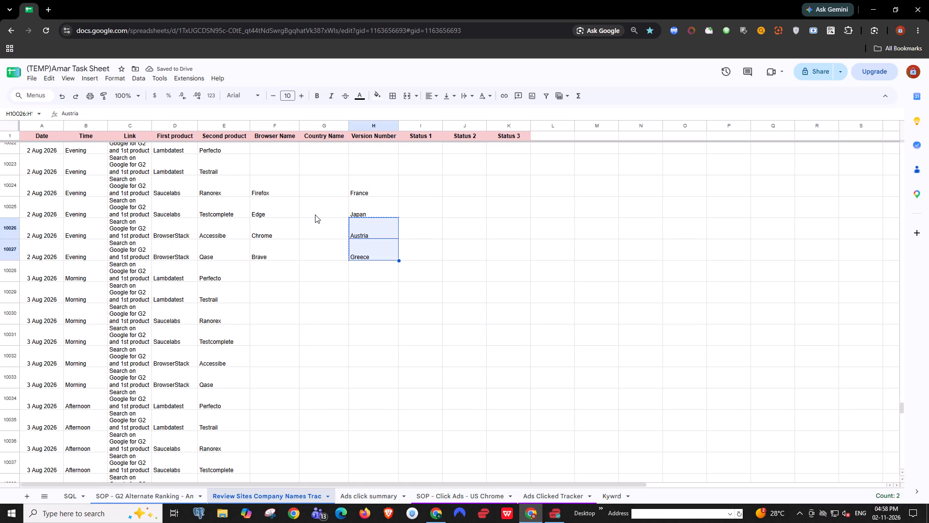
click(305, 185)
key(ctrl+v)
drag(373, 196, 373, 215)
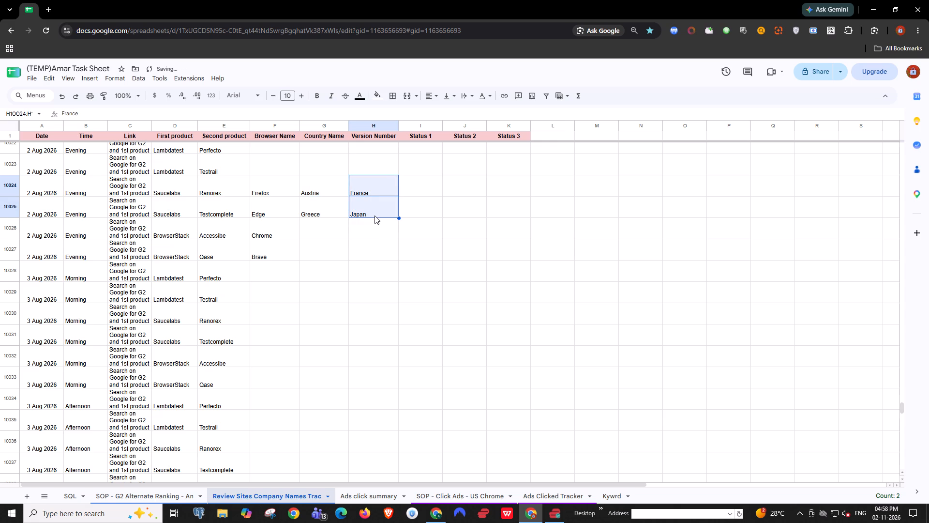
key(ctrl+x)
click(310, 223)
key(ctrl+v)
Review the browser and country entries in the 1 and 2 Aug 2026 rows above the new Evening entries.
scroll(365, 277, up, 4)
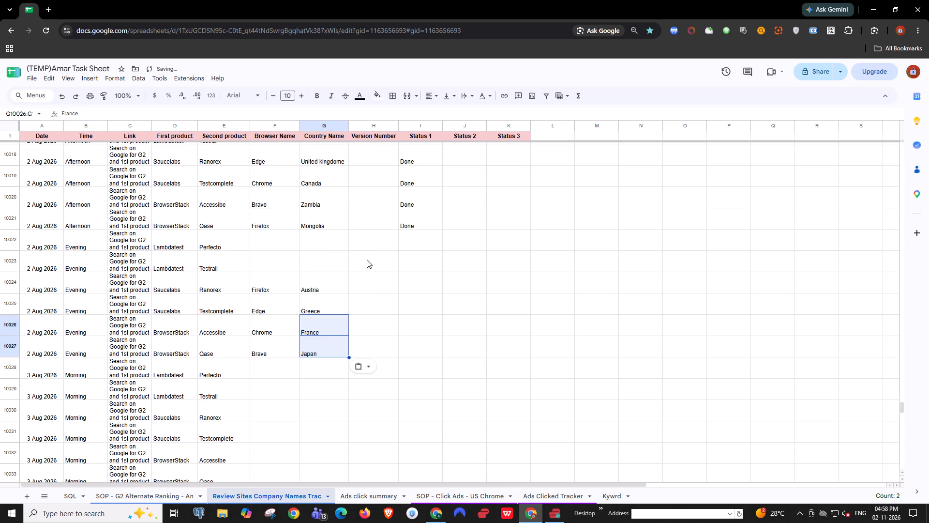
scroll(322, 228, up, 1)
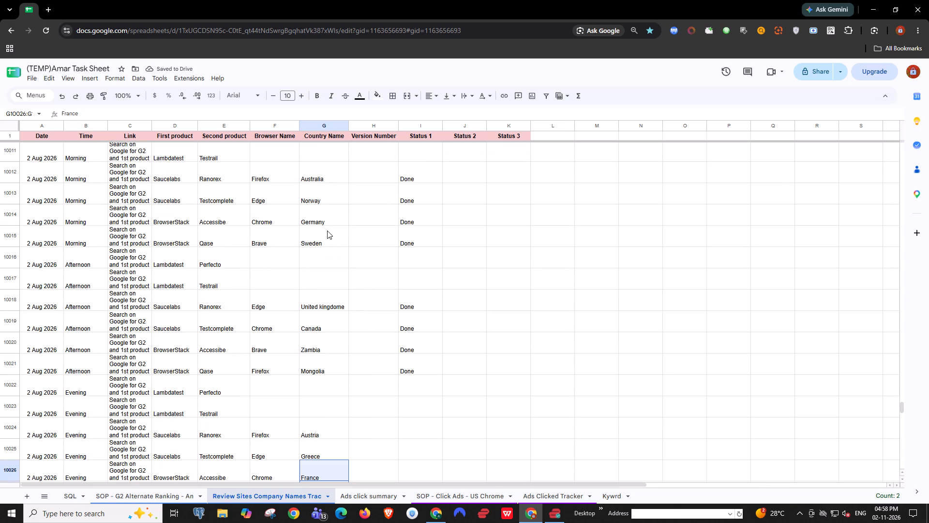
scroll(320, 297, up, 5)
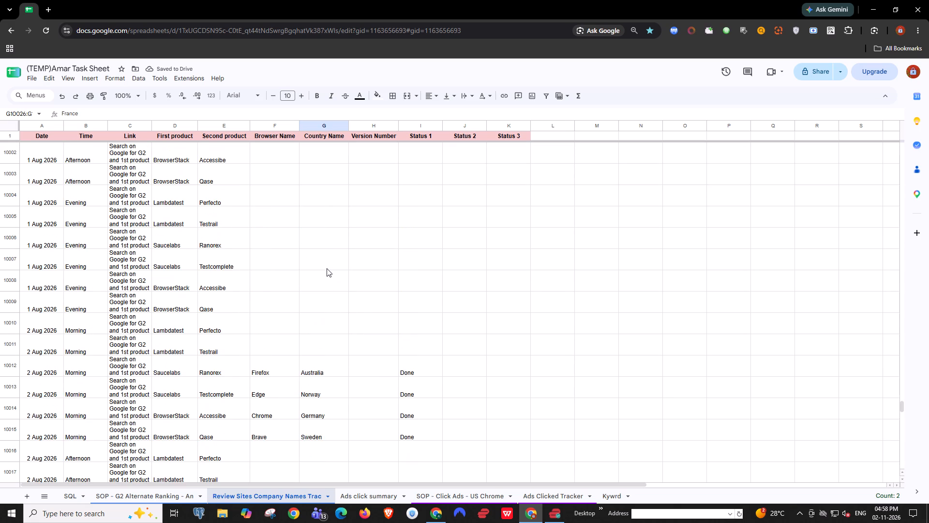
scroll(327, 266, down, 3)
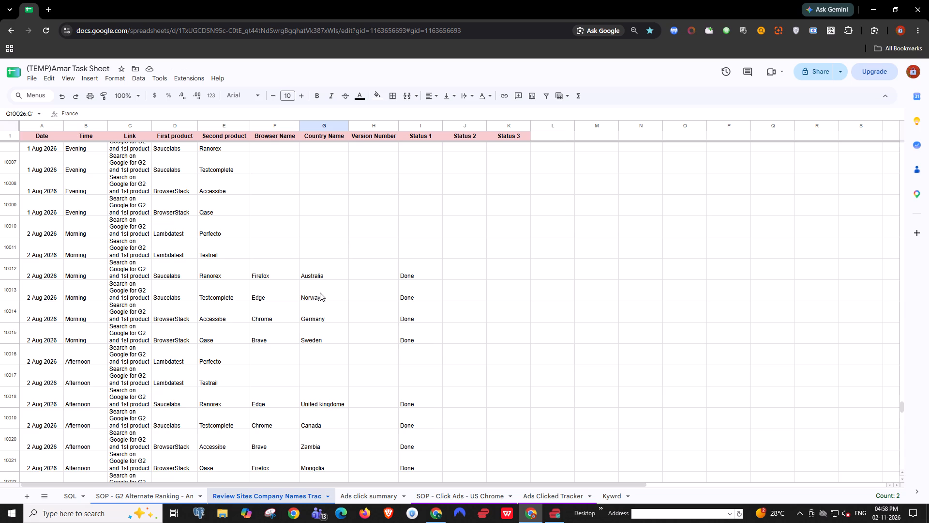
scroll(320, 292, down, 6)
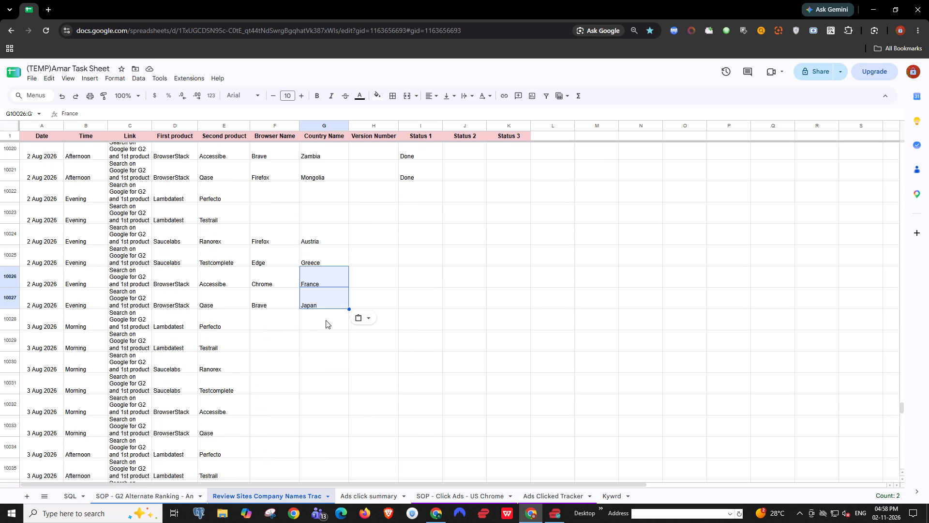
Set Status 1 to Done for the four 2 Aug 2026 Evening rows from Austria to Japan.
click(416, 238)
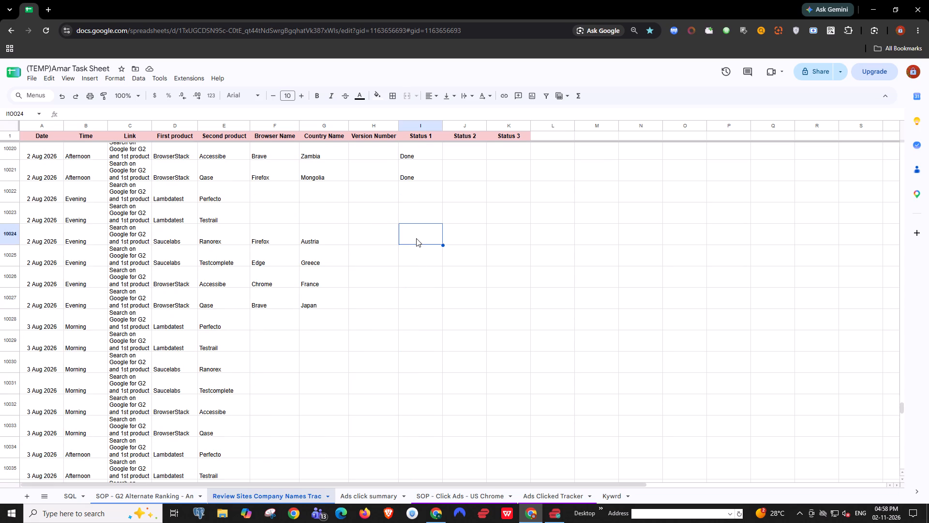
text(Done)
key(shift+Down)
key(shift+Down)
key(shift+Down)
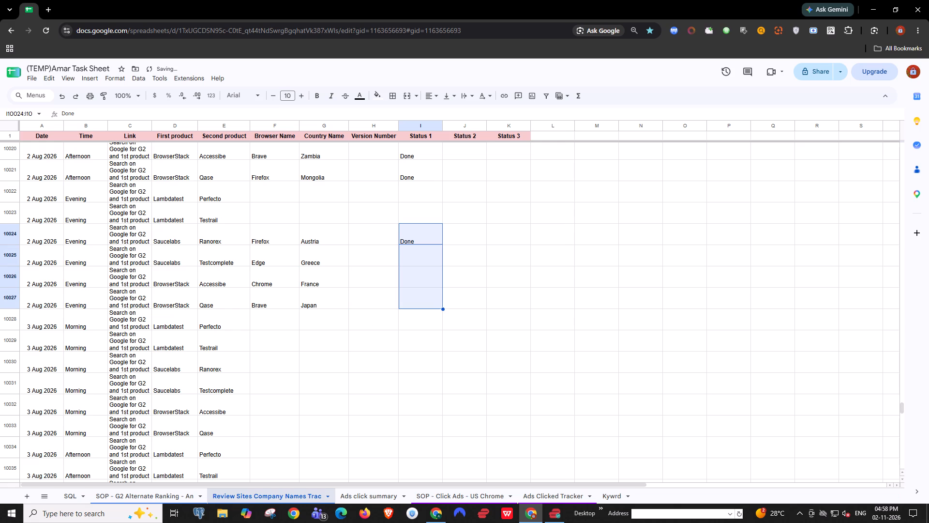
key(ctrl+d)
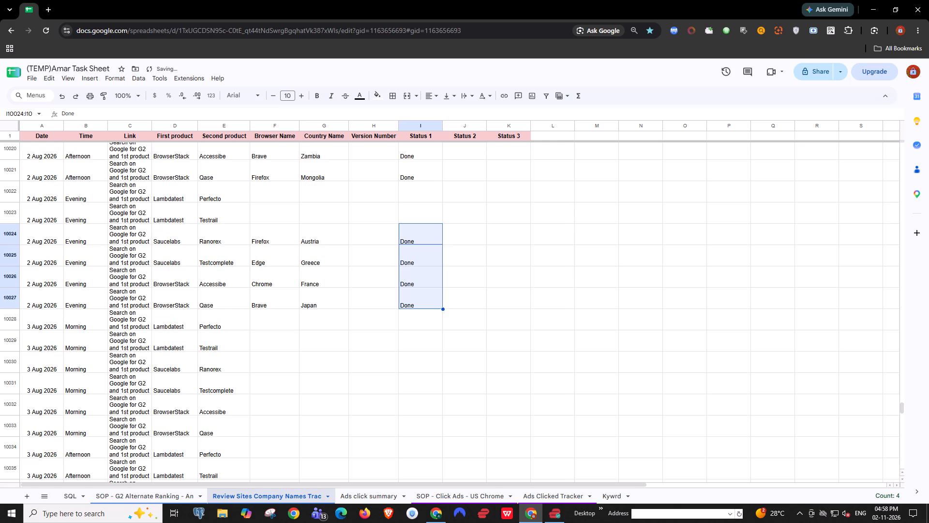
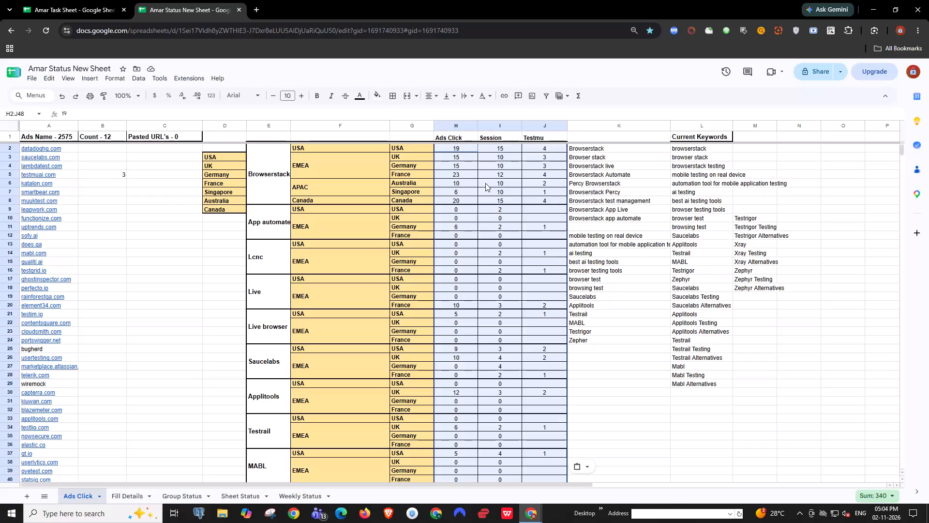
Review the Ads Click, Session and Testmu counts down to the Total row of the Ads Click sheet.
scroll(555, 205, down, 7)
click(569, 259)
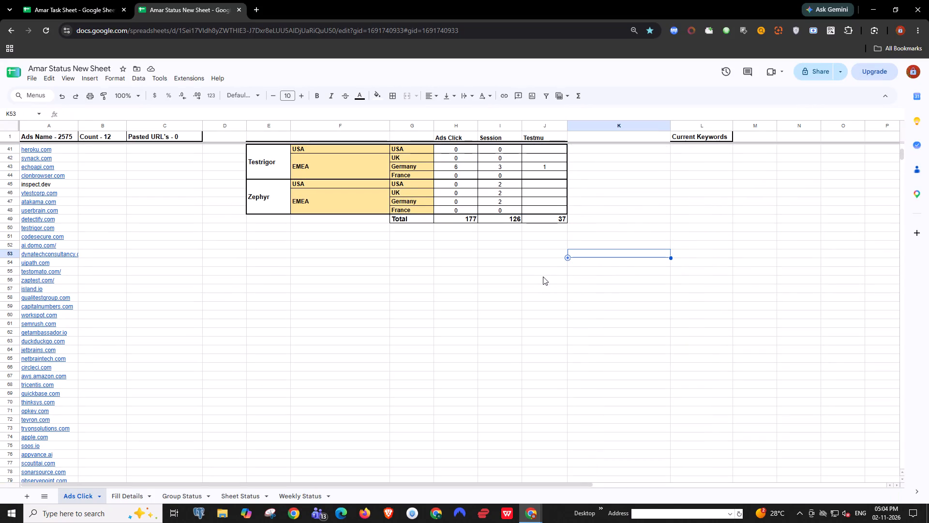
scroll(528, 269, down, 8)
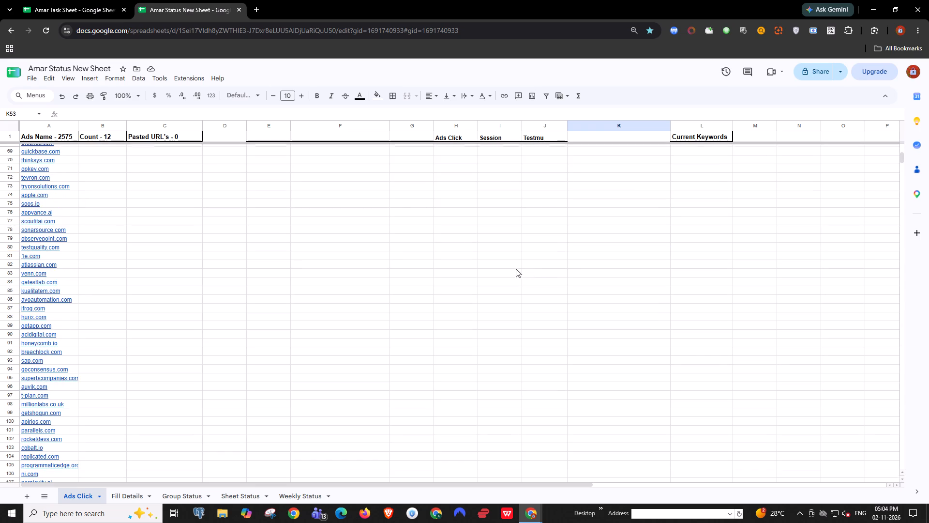
scroll(516, 269, down, 2)
scroll(508, 273, up, 14)
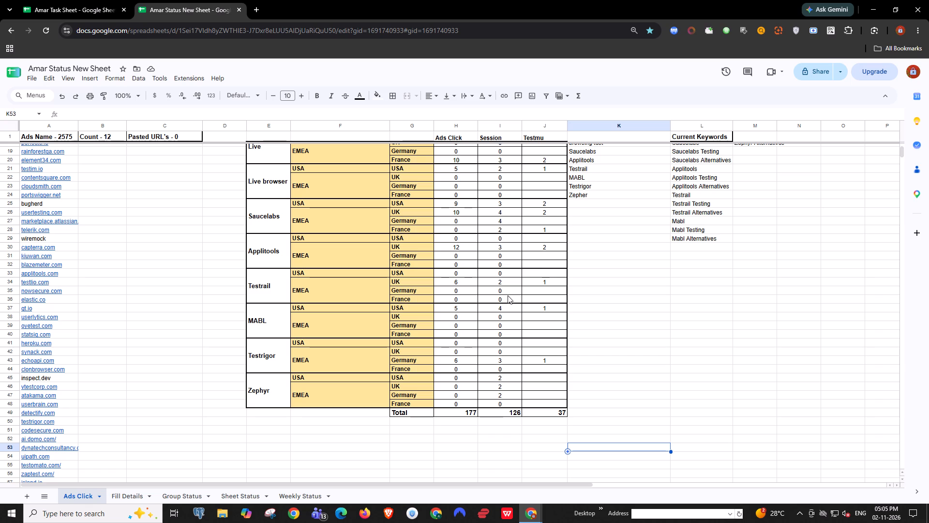
Copy the Weekly Status entries on the Group Status sheet, from Ad Sessions overall down to G2 Comparisons.
click(180, 501)
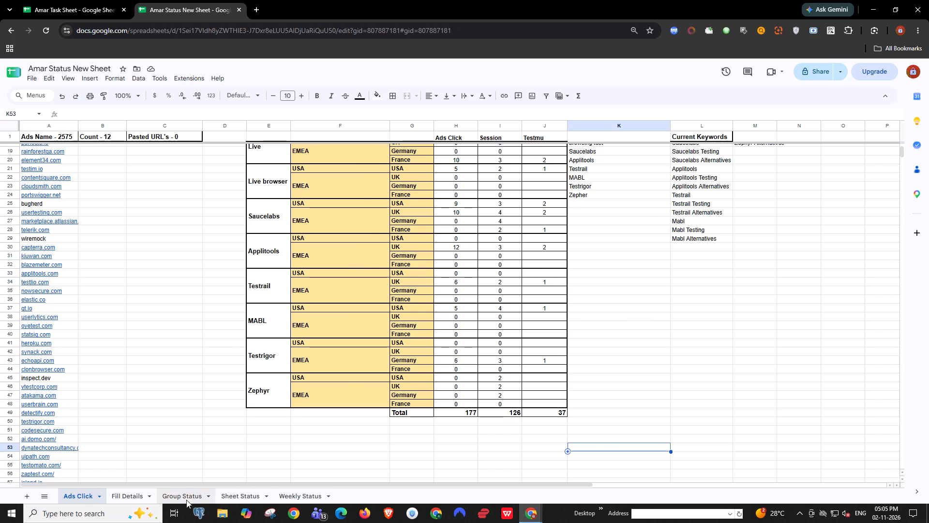
drag(407, 167, 390, 353)
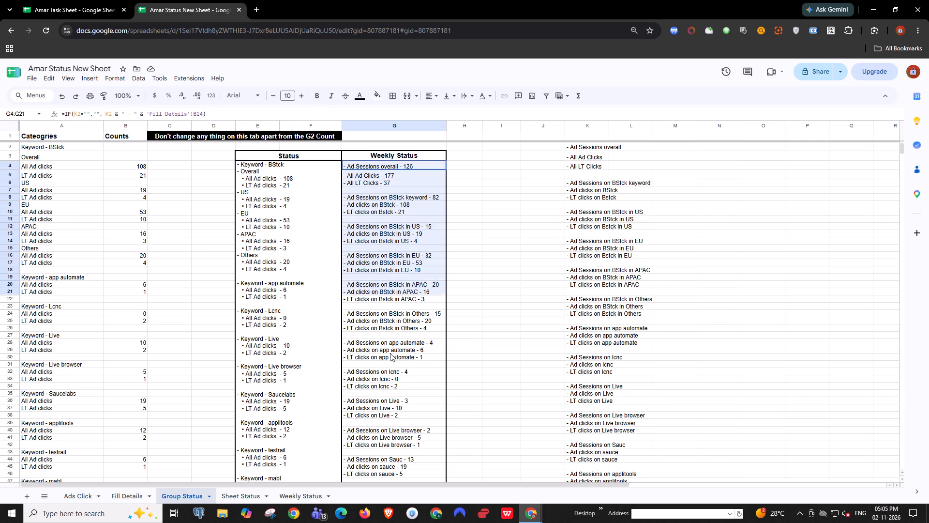
drag(390, 353, 390, 357)
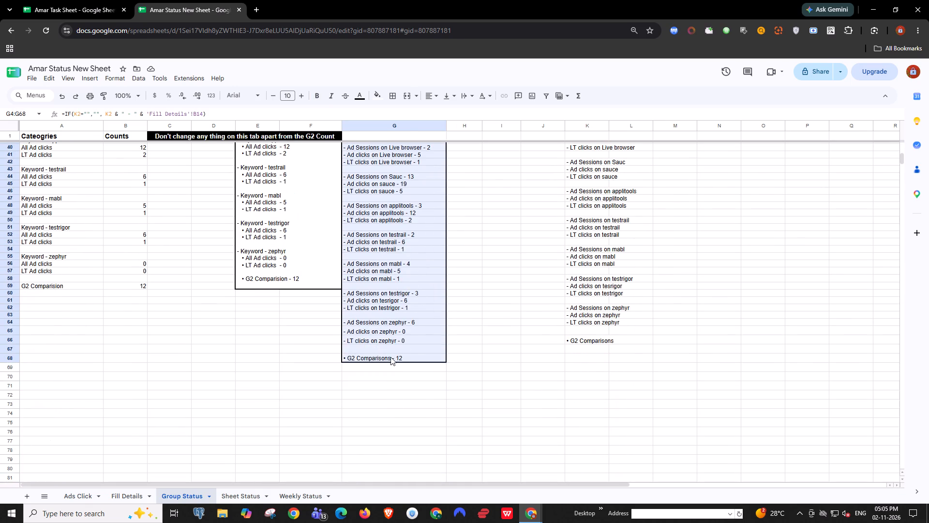
drag(390, 357, 390, 356)
key(ctrl+c)
key(ctrl+c)
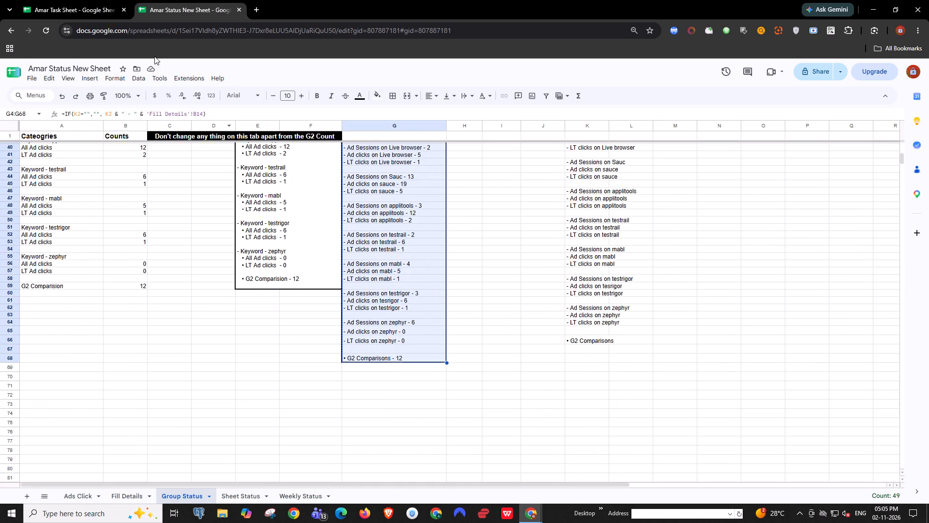
Clear all Monday to Saturday entries in rows 2 to 66 of the Weekly Status sheet.
click(310, 499)
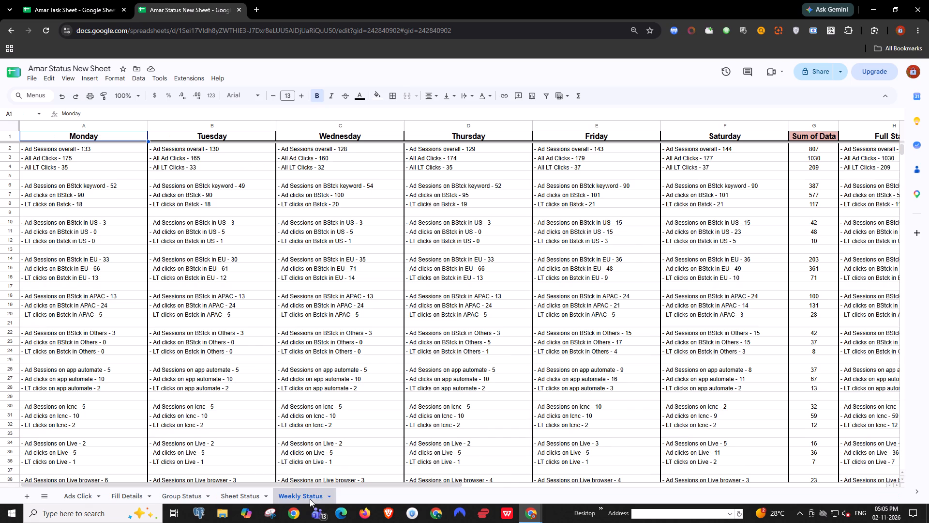
scroll(580, 290, up, 3)
scroll(464, 299, up, 4)
drag(26, 149, 479, 276)
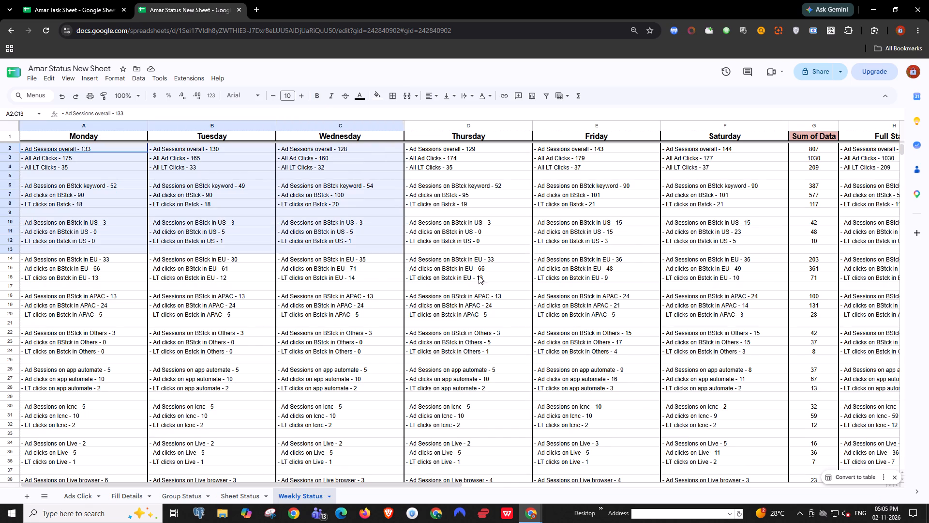
drag(479, 276, 728, 399)
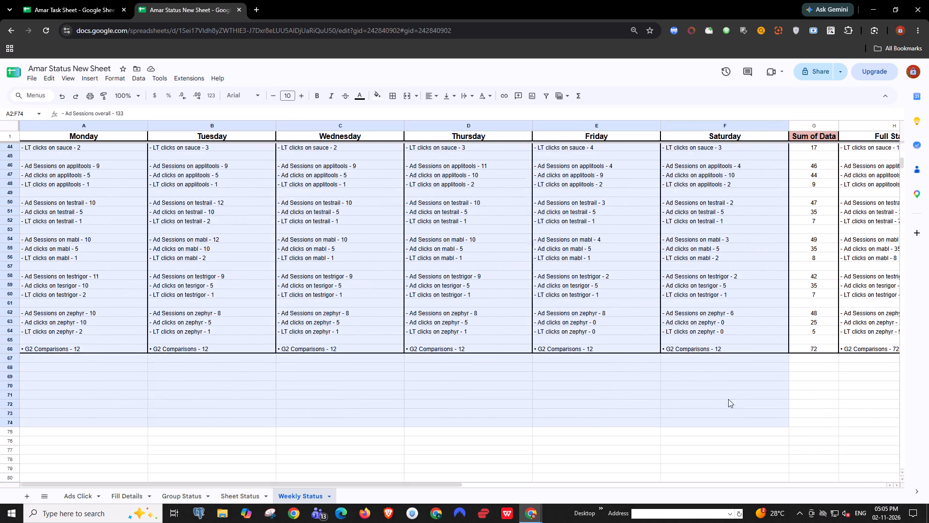
drag(728, 399, 729, 345)
key(Delete)
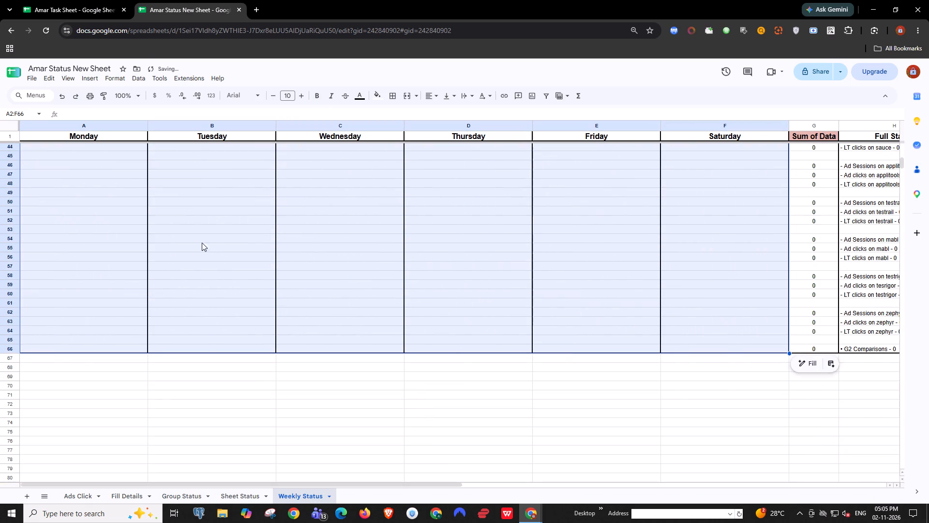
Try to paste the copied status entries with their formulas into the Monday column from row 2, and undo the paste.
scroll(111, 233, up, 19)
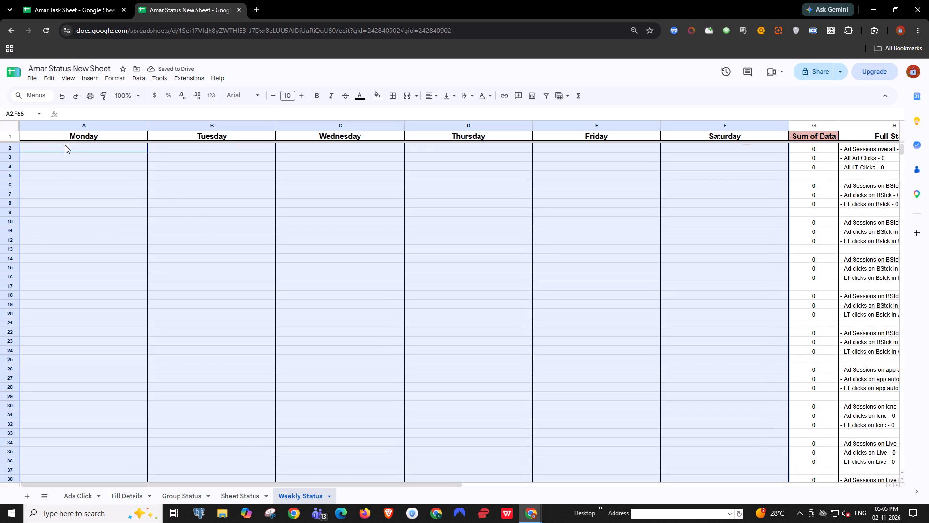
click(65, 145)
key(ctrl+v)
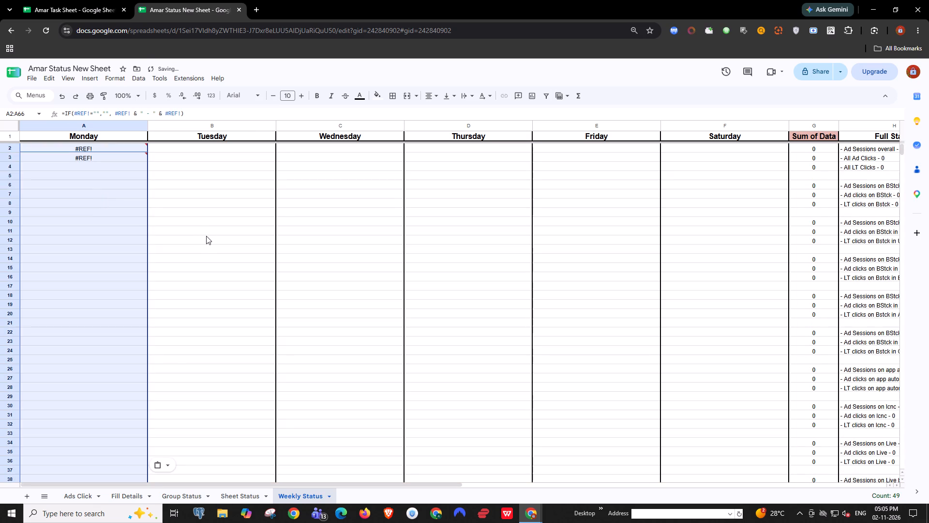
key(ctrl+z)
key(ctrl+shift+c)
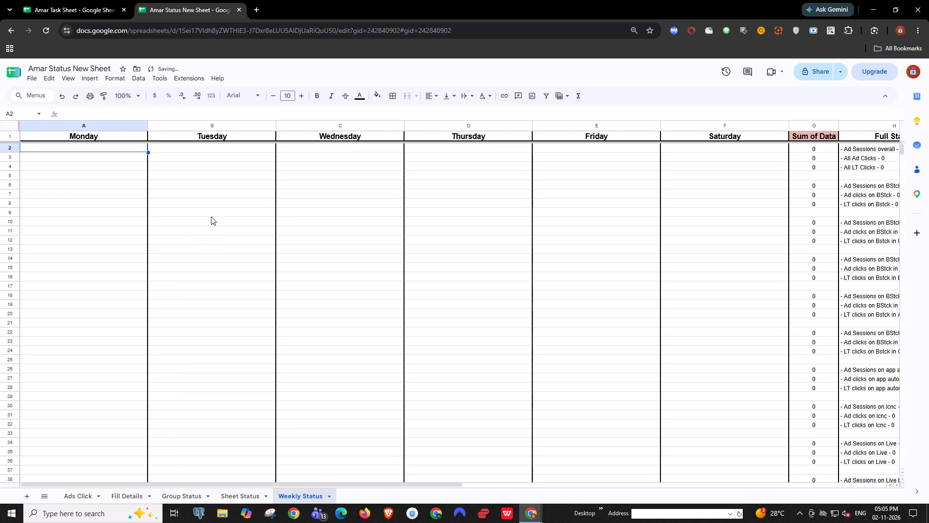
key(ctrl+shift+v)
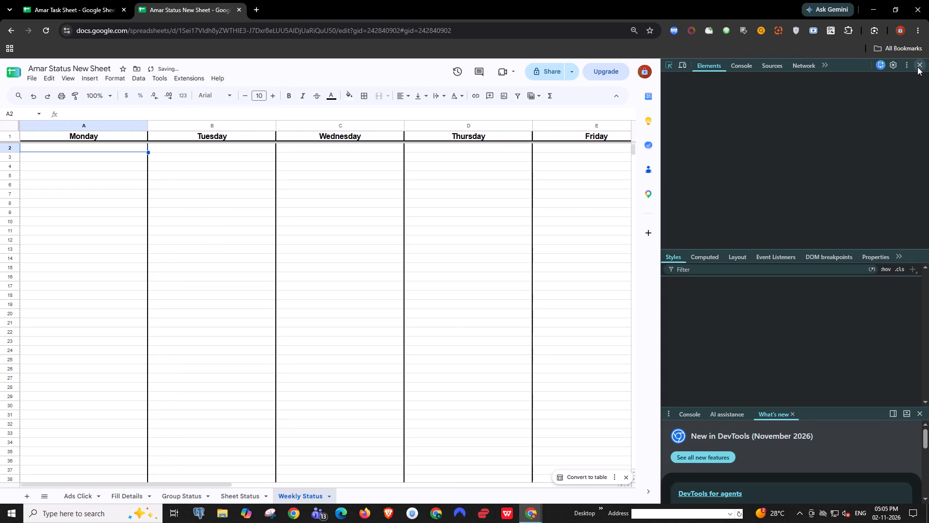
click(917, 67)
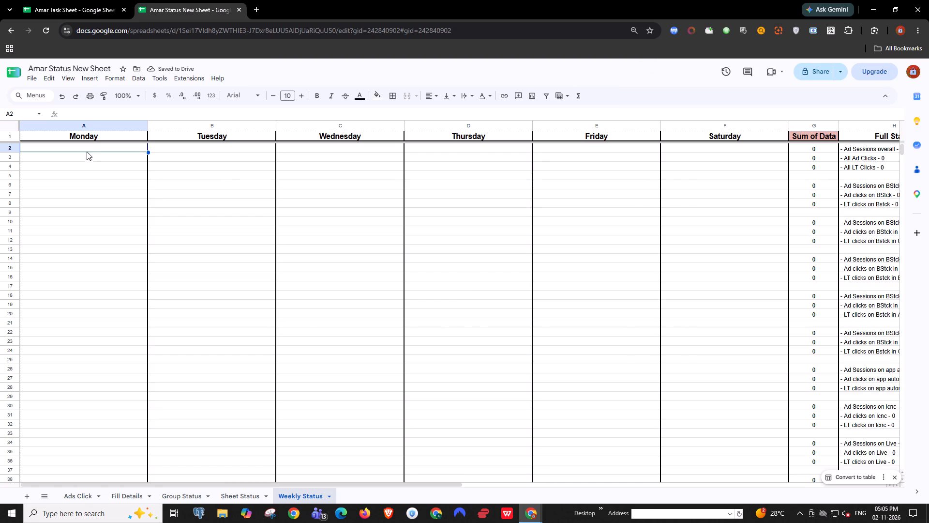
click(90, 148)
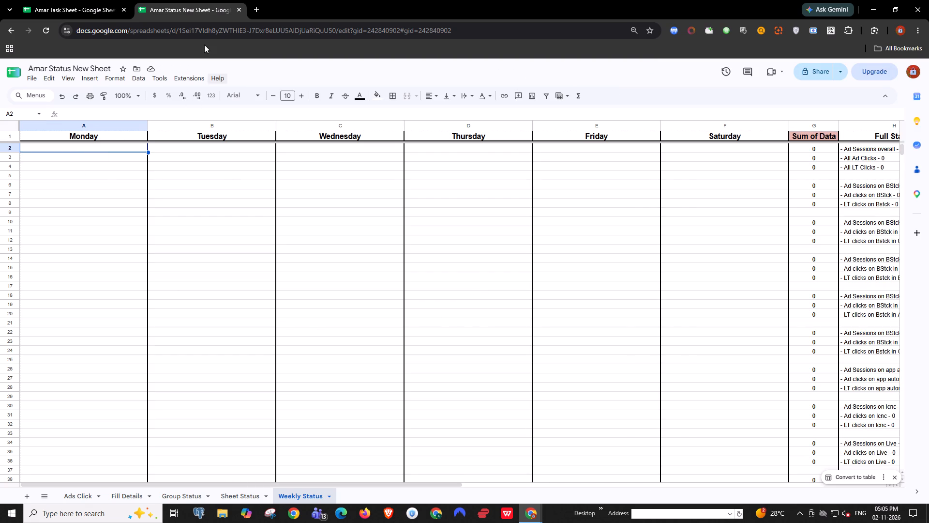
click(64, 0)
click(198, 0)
Copy the Weekly Status entries from Group Status again and paste them as values only into Weekly Status's Monday column from row 2.
click(180, 497)
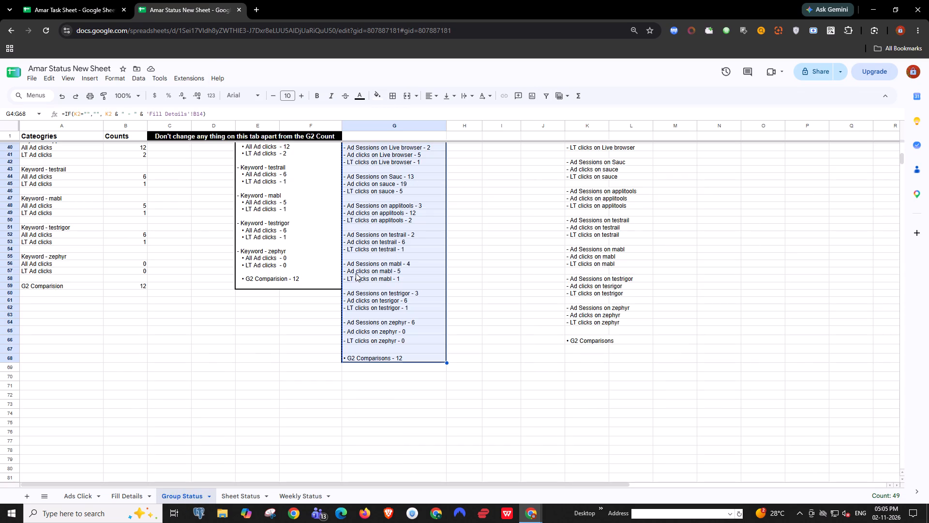
key(ctrl+c)
key(ctrl+c)
key(ctrl+c)
key(ctrl+c)
click(75, 3)
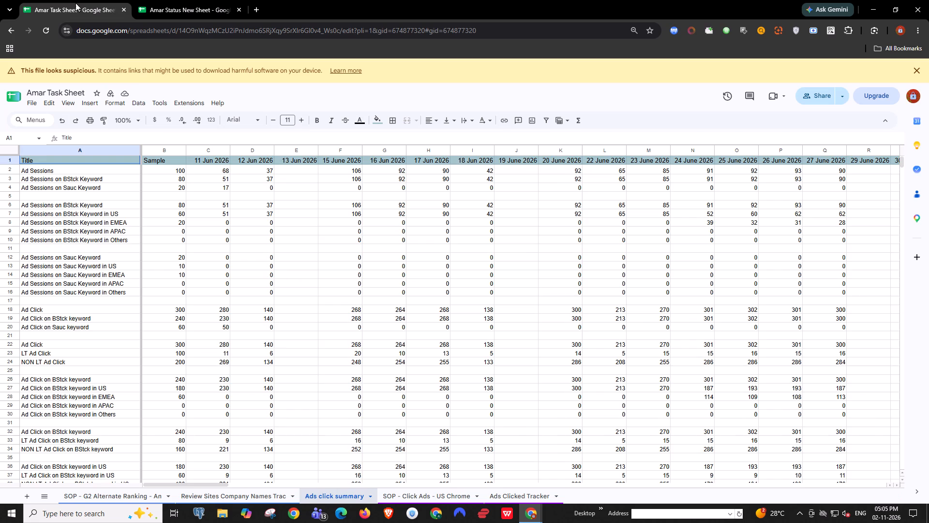
click(162, 0)
click(295, 496)
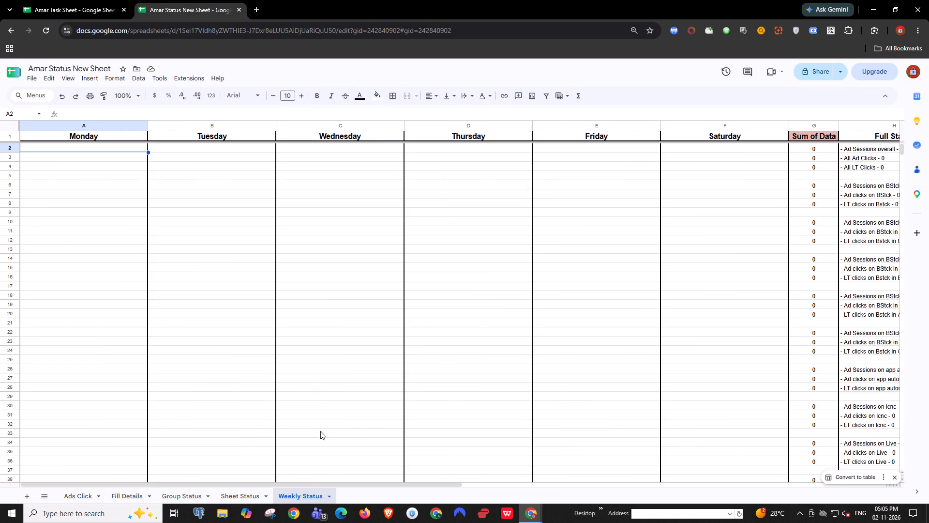
scroll(205, 342, up, 4)
click(103, 149)
key(ctrl+shift+v)
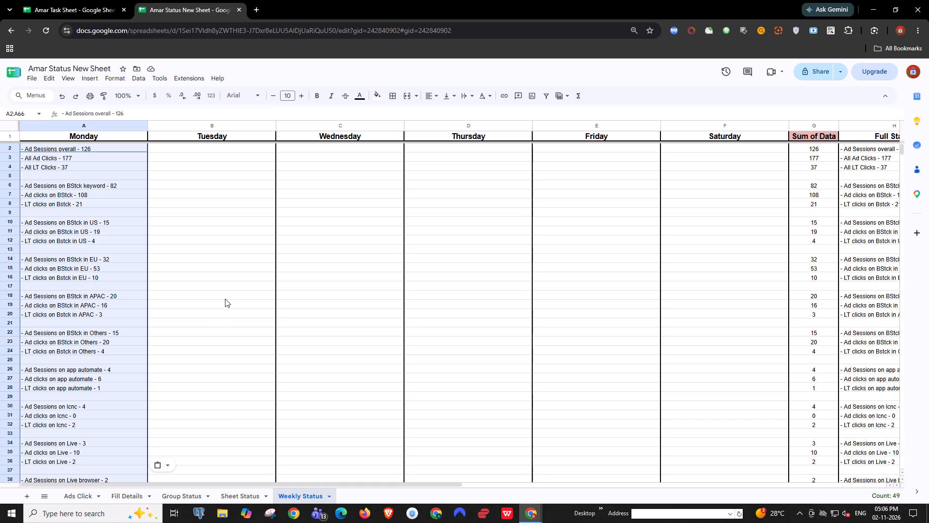
Check the pasted Monday entries on the Weekly Status sheet down to the G2 Comparisons row.
scroll(225, 299, up, 2)
click(219, 283)
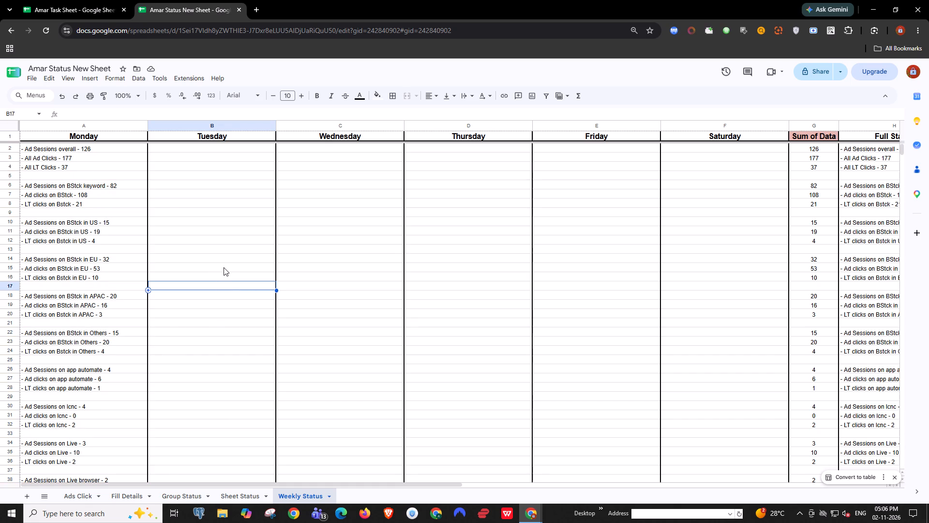
scroll(236, 269, down, 4)
scroll(287, 401, down, 4)
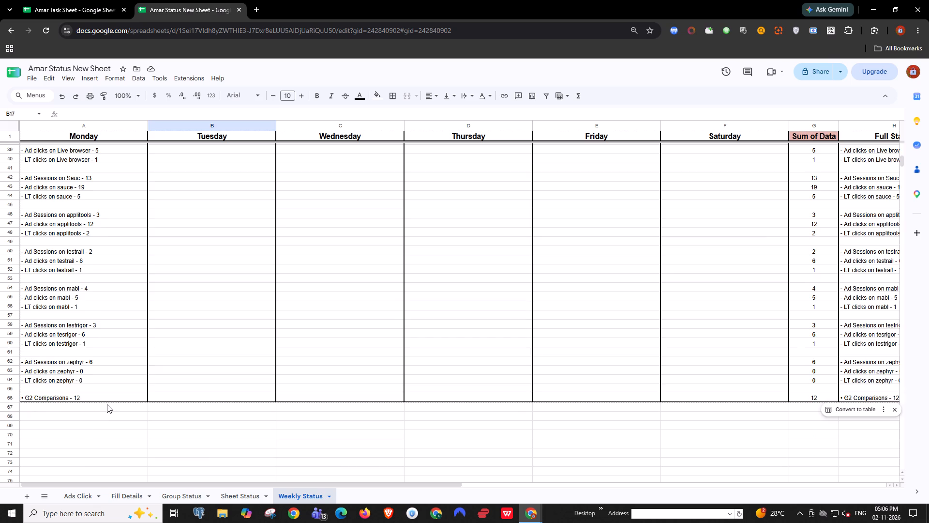
click(104, 404)
scroll(234, 408, down, 2)
Copy the Counts column of the Sheet Status sheet from Ad Sessions in row 2 down to row 350.
click(237, 498)
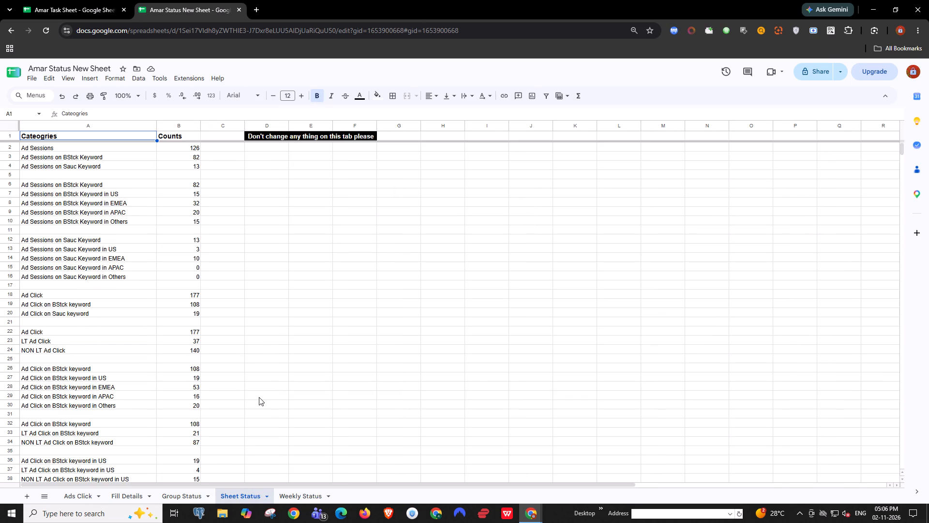
click(184, 148)
scroll(176, 166, up, 4)
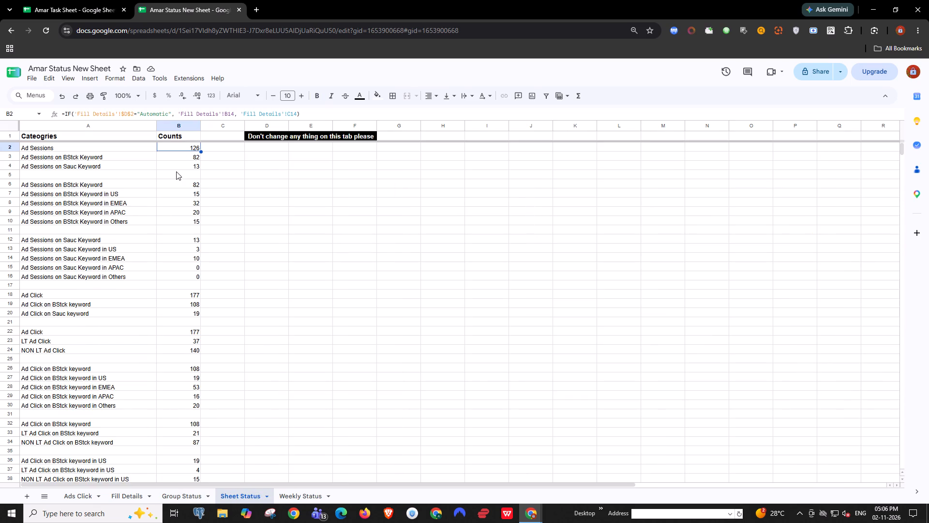
key(ctrl+shift+Down)
key(ctrl+shift+Down)
key(ctrl+shift+Down)
key(ctrl+shift+Down)
key(ctrl+shift+Down)
key(ctrl+shift+Down)
key(ctrl+shift+Down)
key(ctrl+shift+Down)
key(ctrl+shift+Down)
key(ctrl+shift+Down)
key(ctrl+shift+Down)
key(ctrl+shift+Down)
key(ctrl+shift+Down)
key(ctrl+shift+Down)
key(ctrl+shift+Down)
key(ctrl+shift+Down)
key(ctrl+shift+Down)
key(ctrl+shift+Down)
key(ctrl+shift+Down)
key(ctrl+shift+Down)
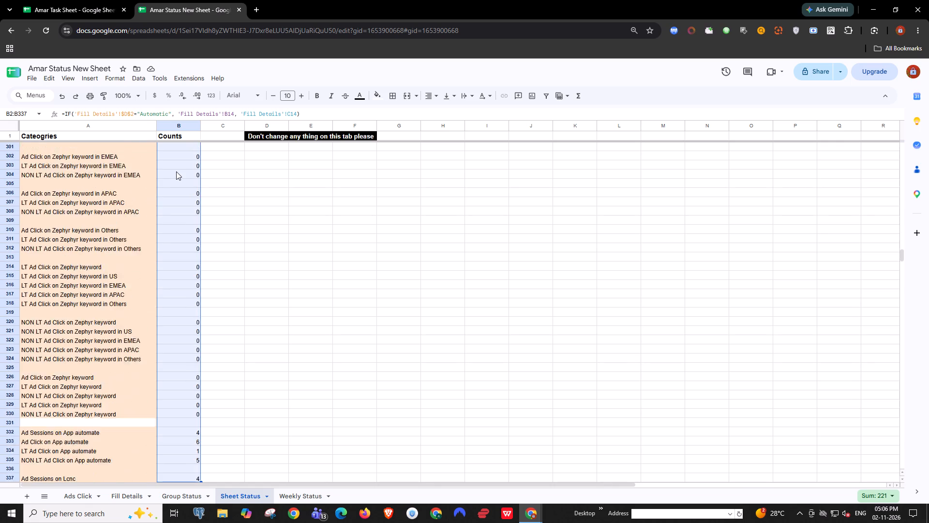
key(ctrl+shift+Up)
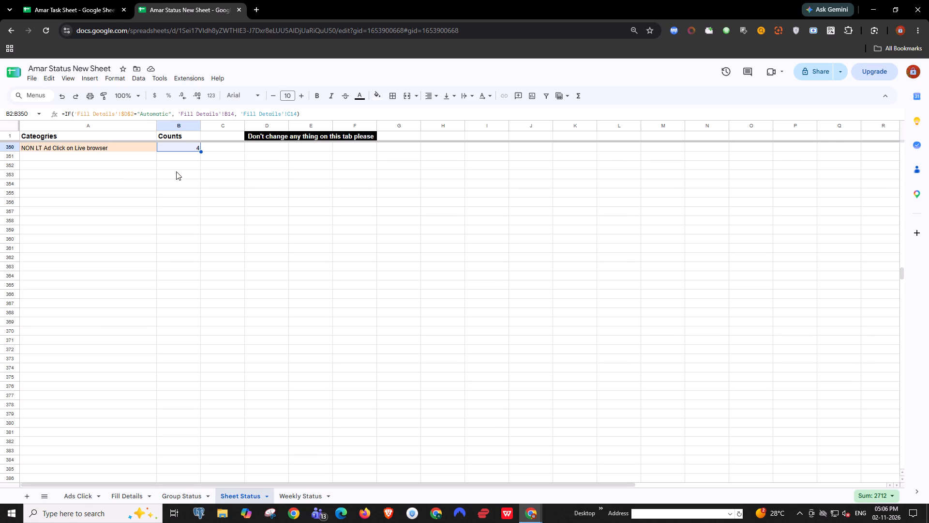
key(ctrl+c)
key(ctrl+c)
key(ctrl+c)
key(ctrl+c)
key(ctrl+c)
key(ctrl+c)
key(ctrl+c)
In Amar Task Sheet, paste the copied counts as values only into the 2 November 2026 column of Ads click summary from row 2.
click(72, 0)
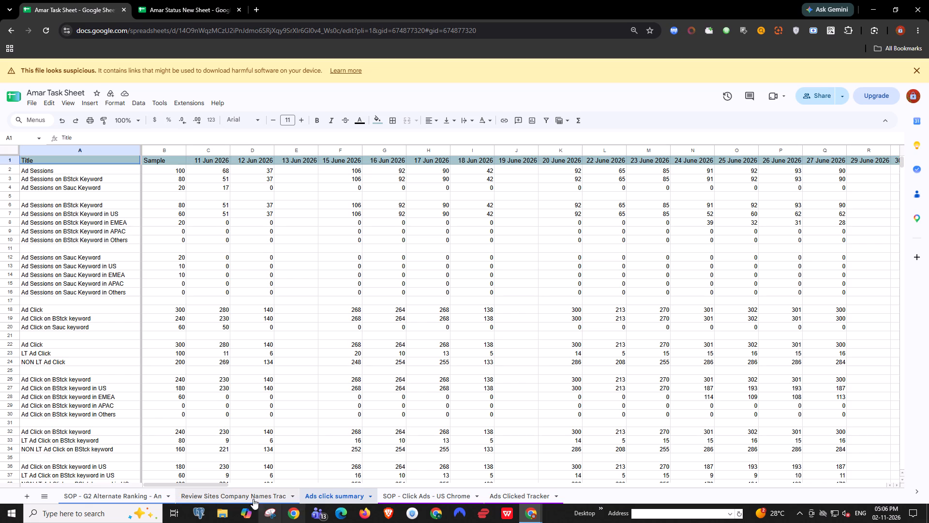
drag(194, 486, 754, 503)
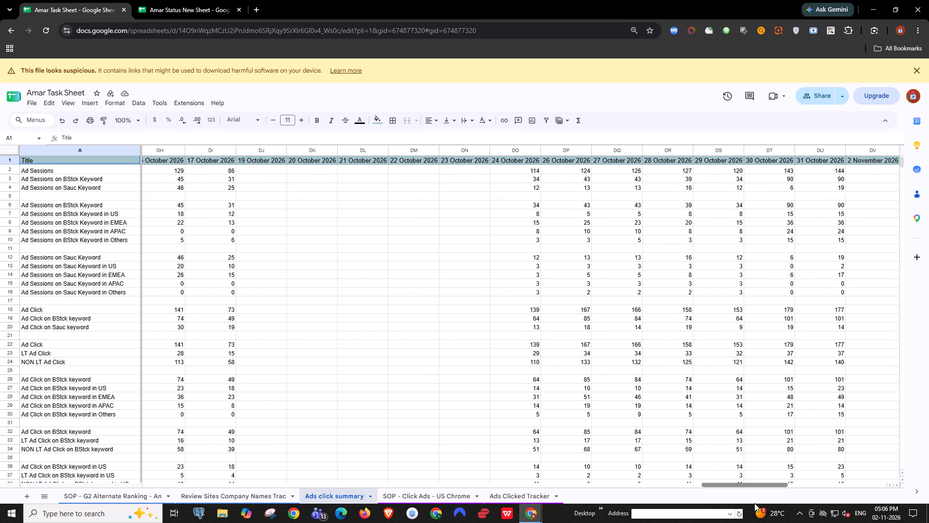
drag(754, 503, 799, 497)
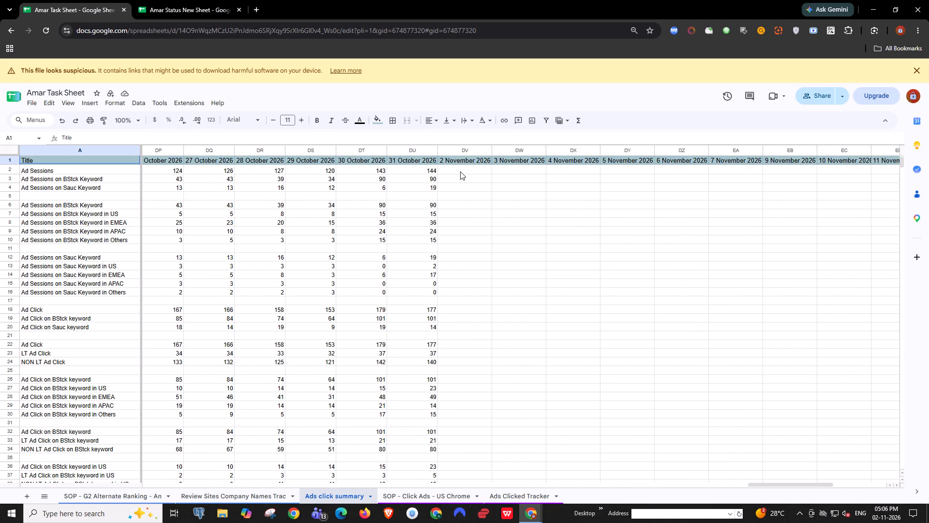
click(460, 168)
scroll(490, 240, up, 5)
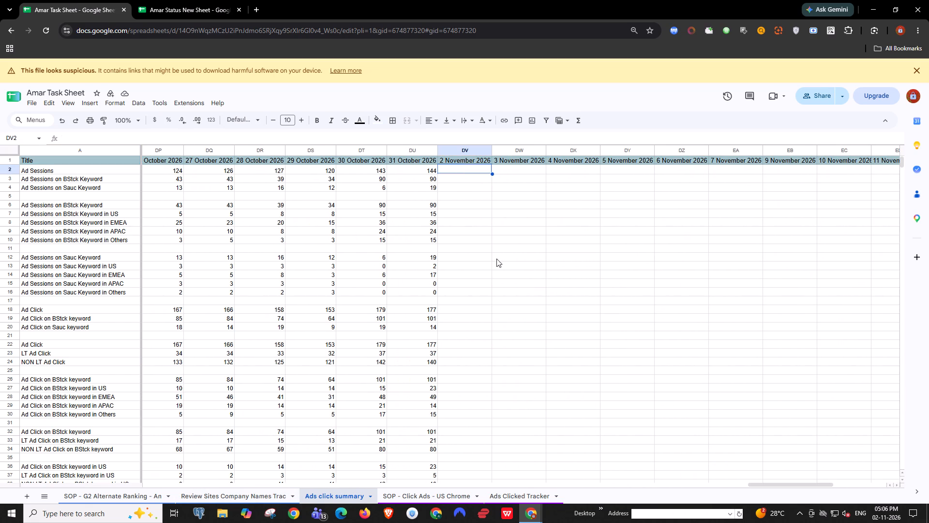
scroll(496, 259, up, 2)
key(ctrl+shift+v)
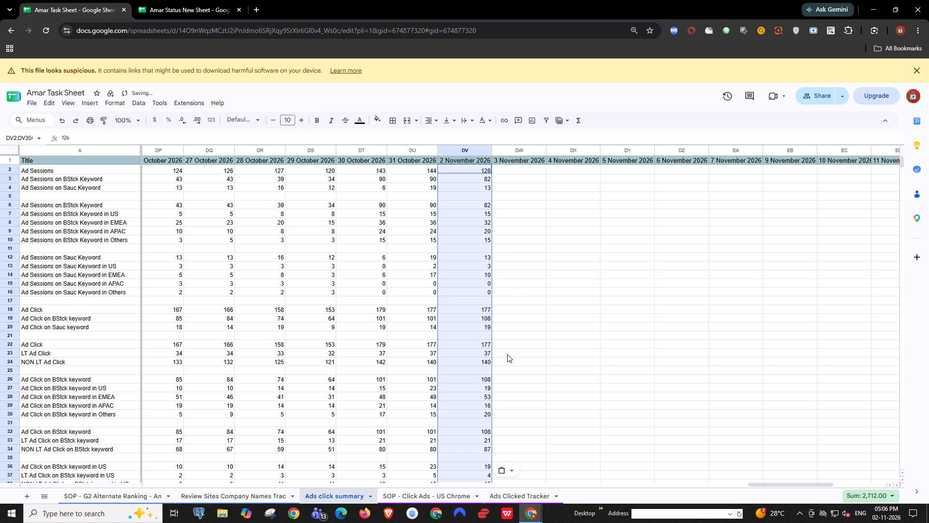
Hide columns B through DN, from Sample to 23 October 2026, on the Ads click summary sheet.
drag(758, 484, 739, 483)
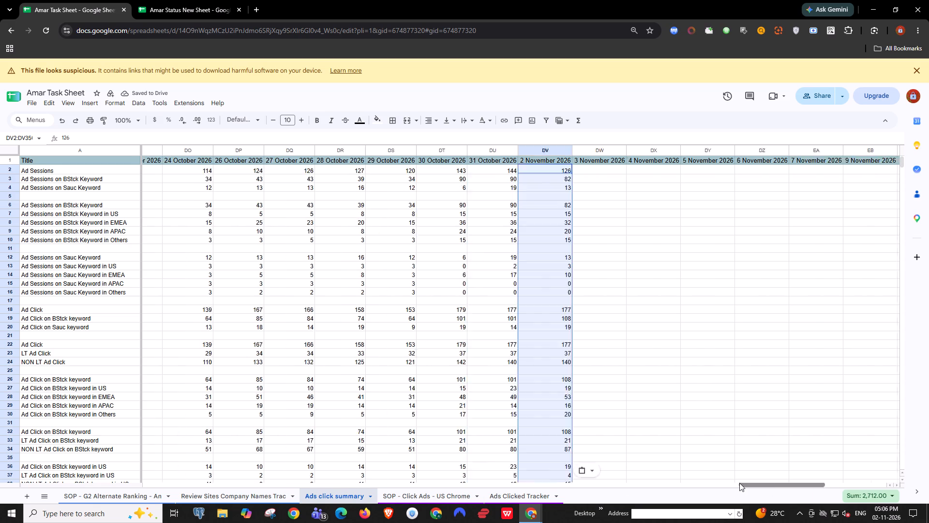
drag(739, 483, 317, 487)
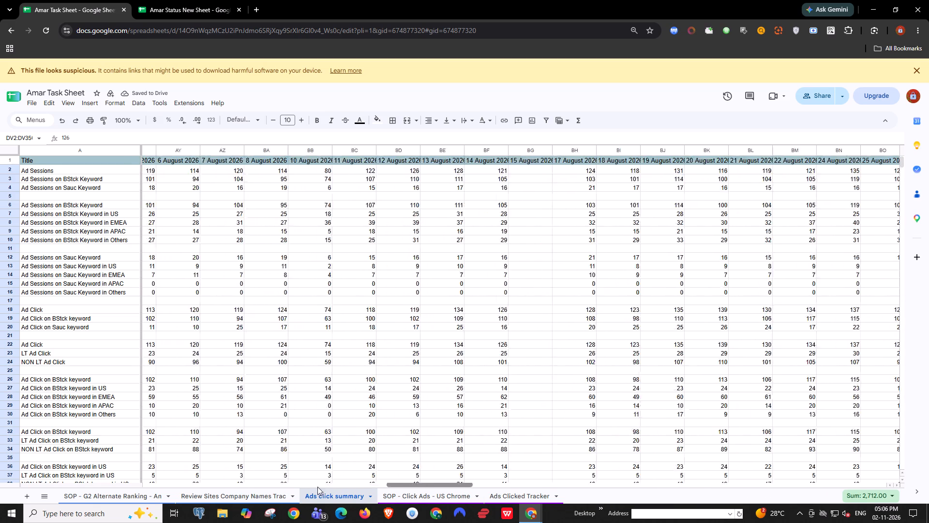
drag(317, 487, 77, 433)
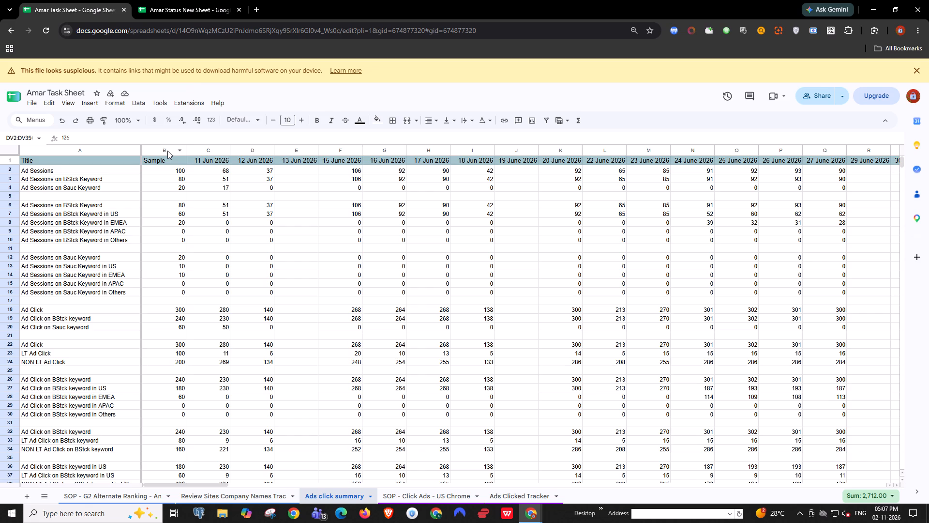
drag(165, 151, 928, 178)
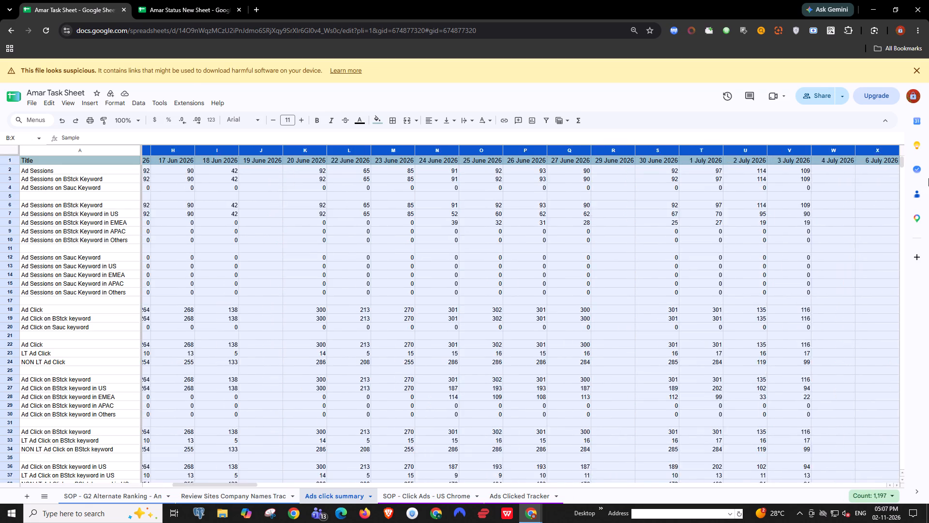
drag(928, 178, 527, 173)
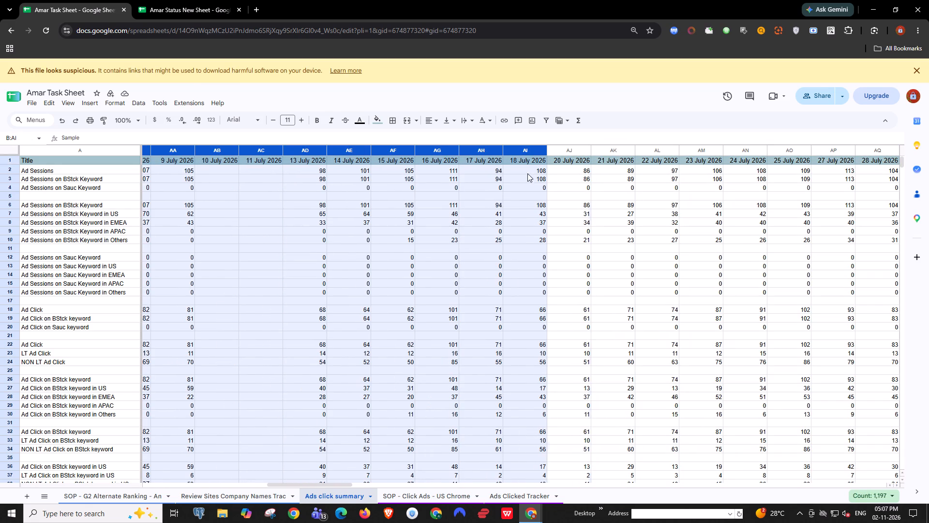
drag(527, 173, 928, 194)
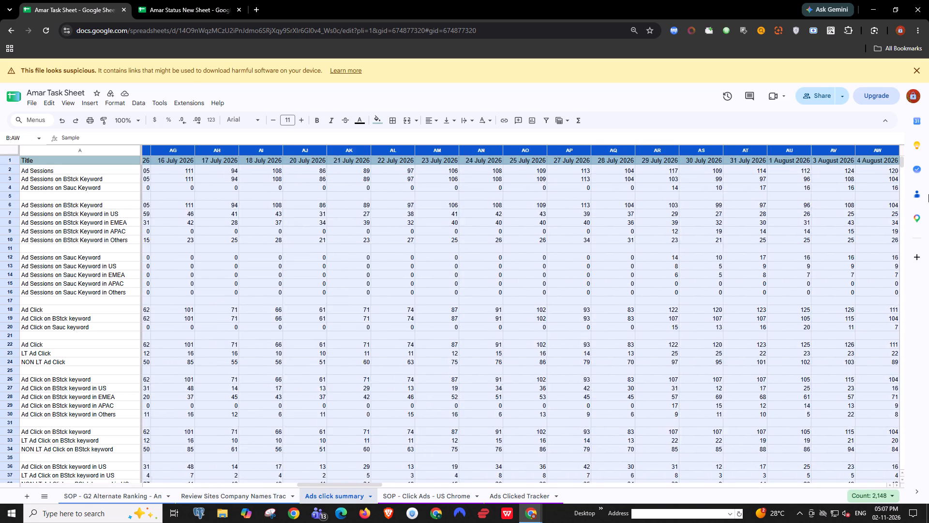
drag(928, 194, 723, 183)
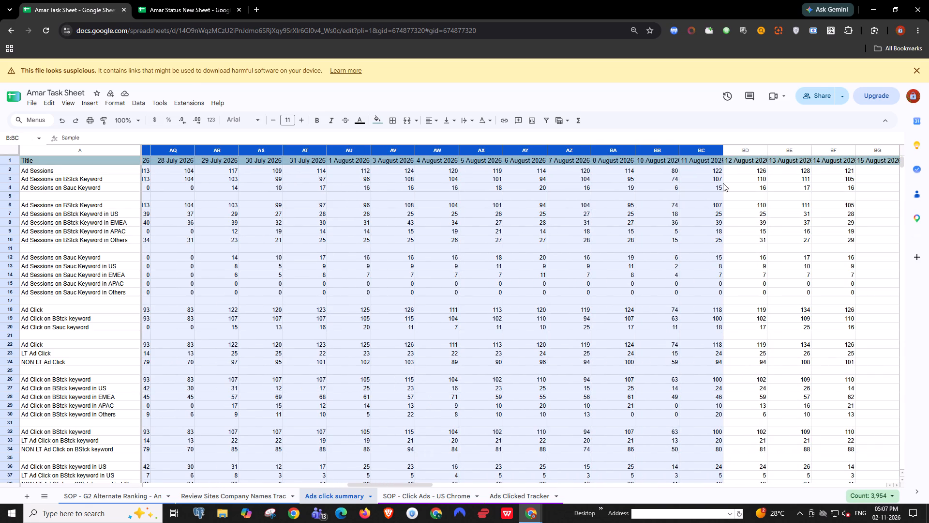
drag(723, 183, 570, 156)
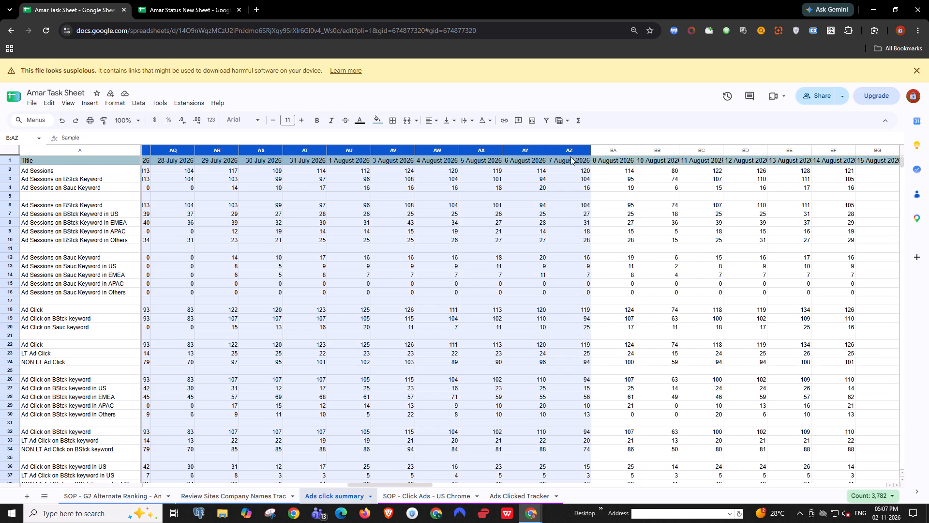
drag(570, 156, 569, 156)
drag(569, 156, 570, 156)
drag(570, 156, 572, 155)
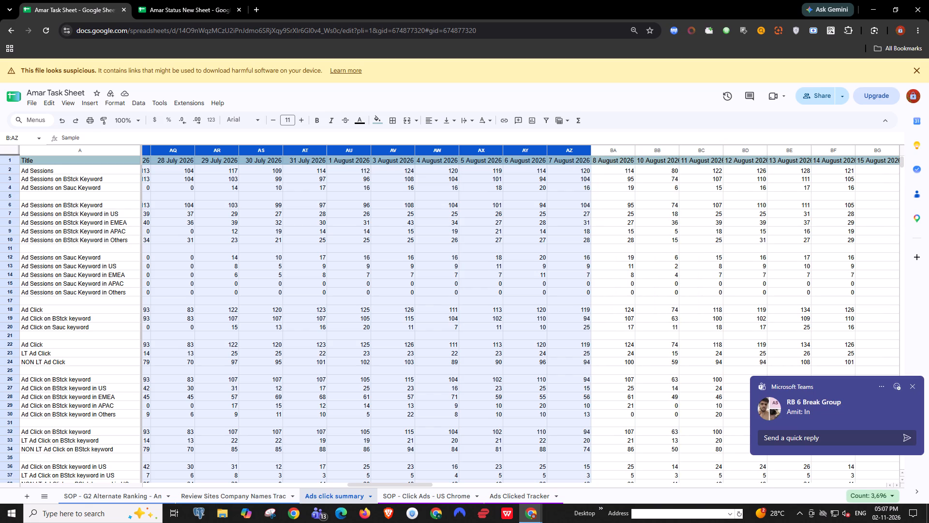
drag(572, 155, 881, 180)
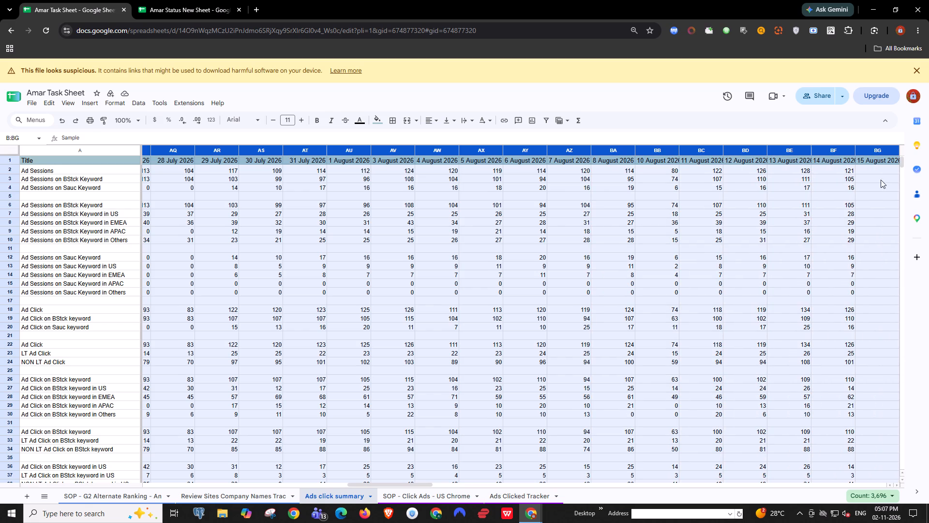
drag(881, 180, 920, 178)
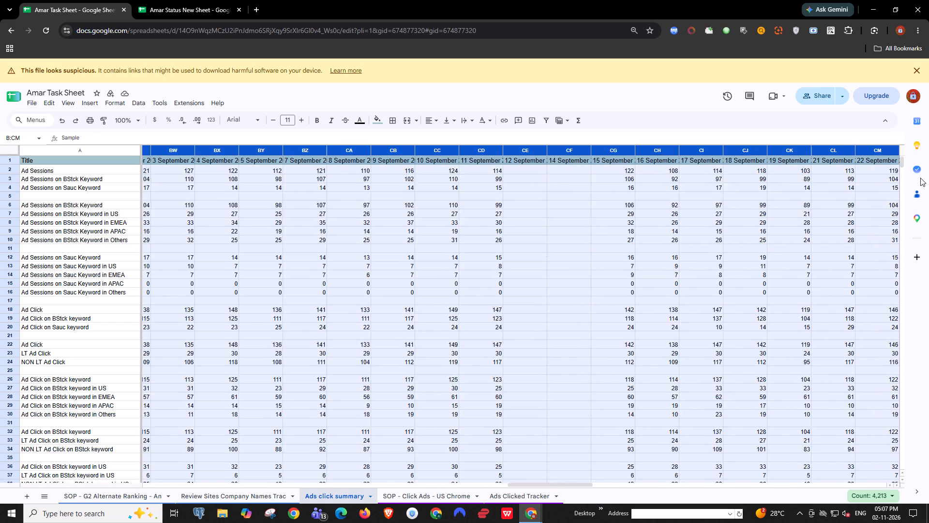
drag(920, 178, 928, 176)
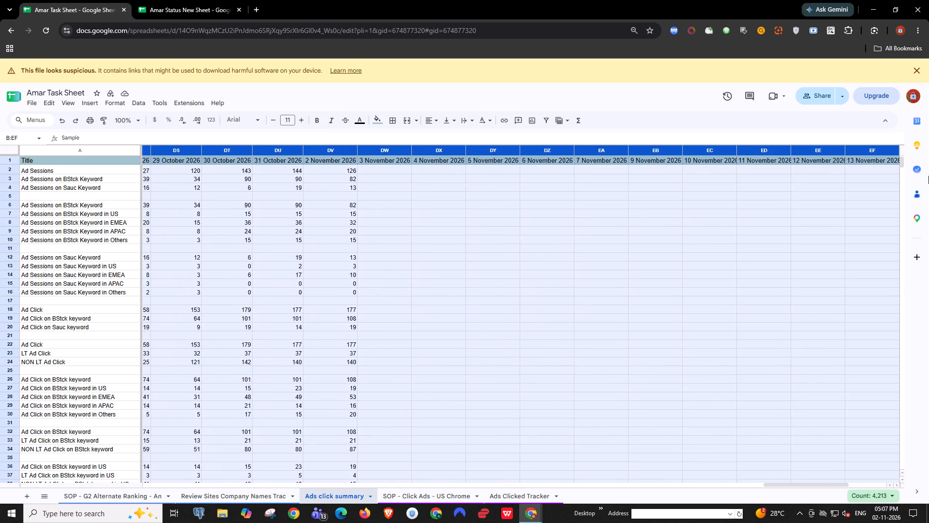
drag(928, 176, 227, 134)
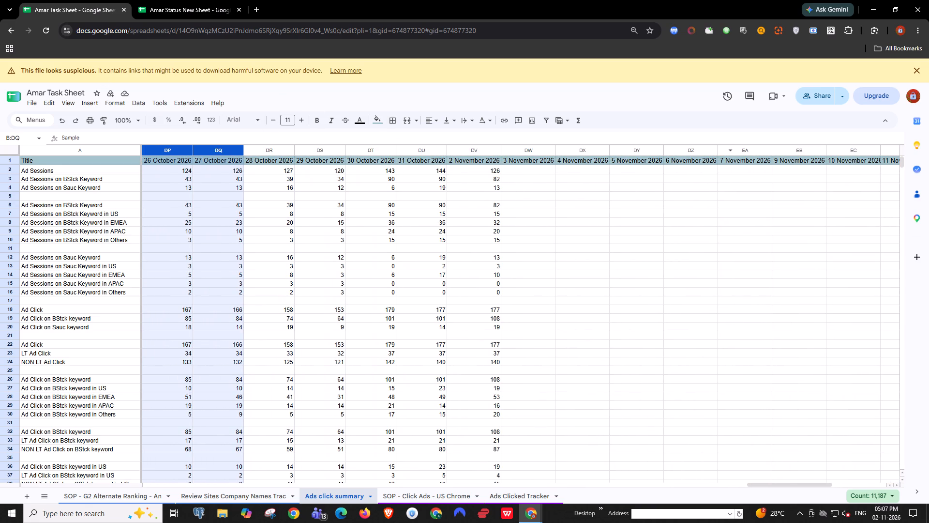
drag(227, 134, 256, 151)
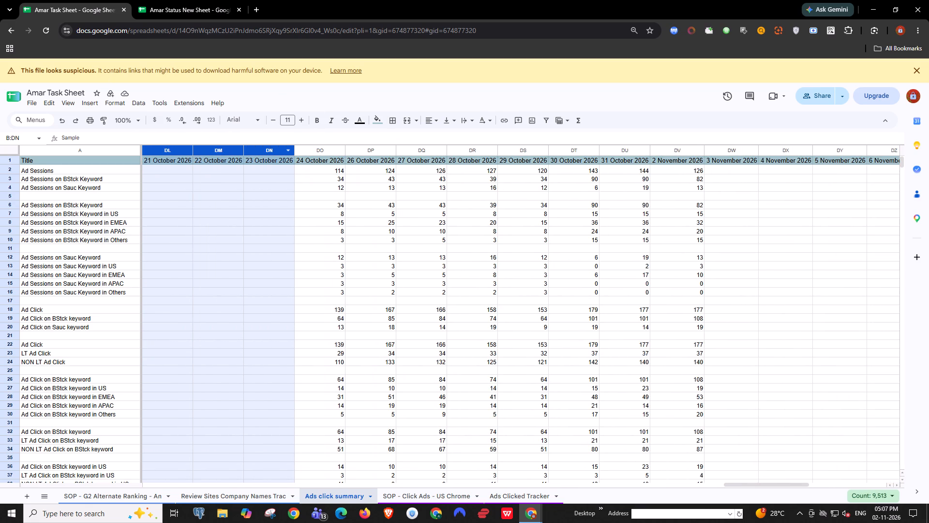
drag(256, 151, 257, 151)
right_click(258, 151)
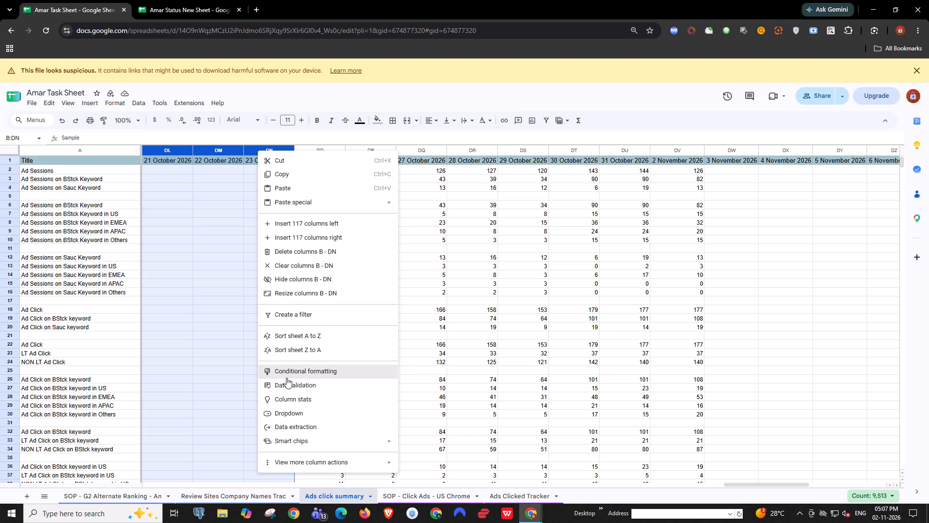
click(293, 278)
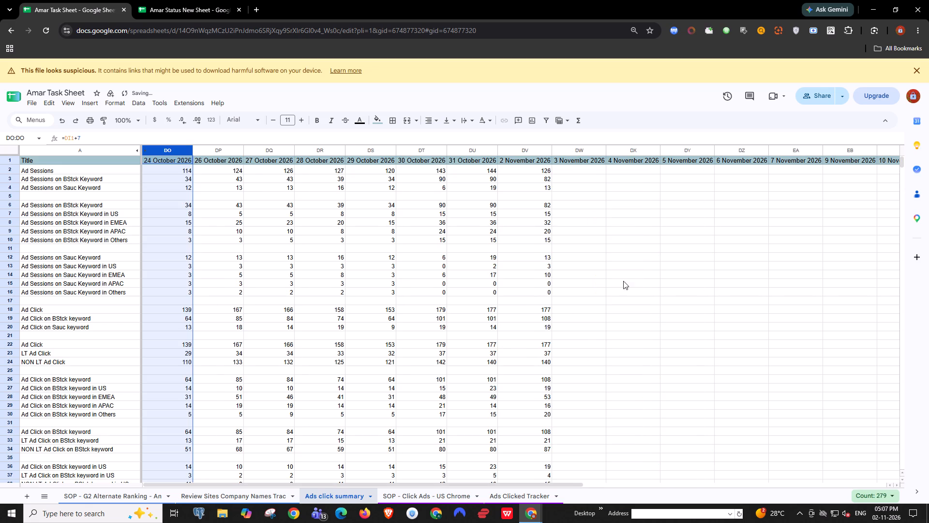
click(625, 266)
scroll(605, 297, up, 4)
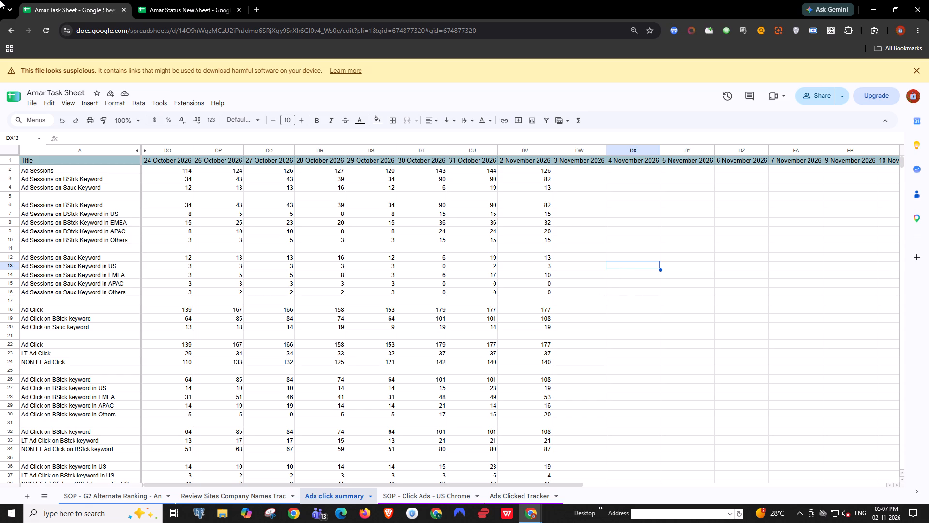
Dismiss the suspicious-file banner and close the Amar Task Sheet document.
click(914, 74)
scroll(59, 45, down, 2)
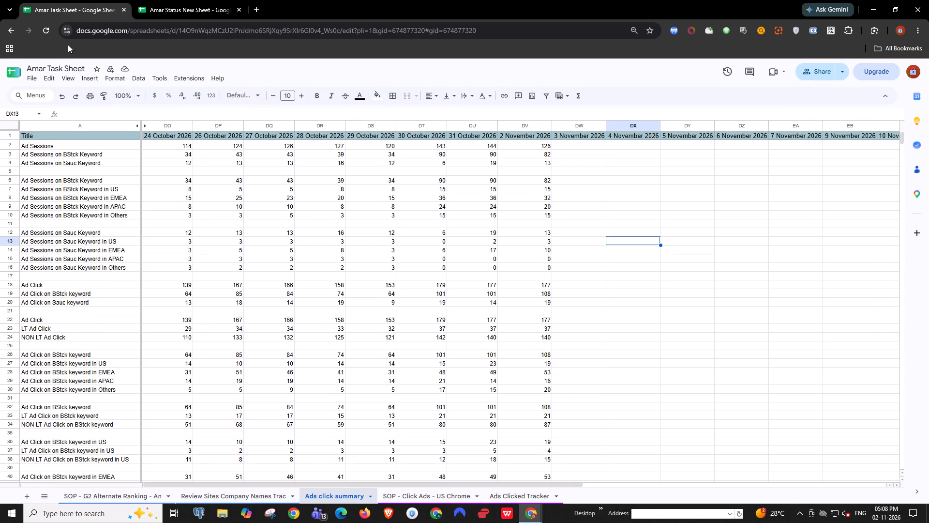
scroll(68, 45, down, 2)
middle_click(75, 0)
In Amar Status New Sheet, go to Group Status and select the merged keyword summary cell E4:F59.
scroll(75, 0, up, 1)
click(226, 204)
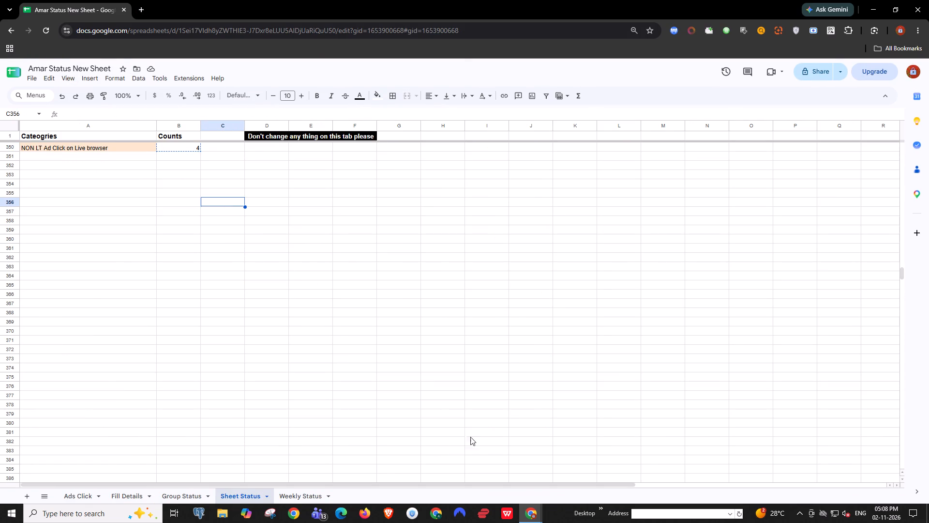
click(323, 207)
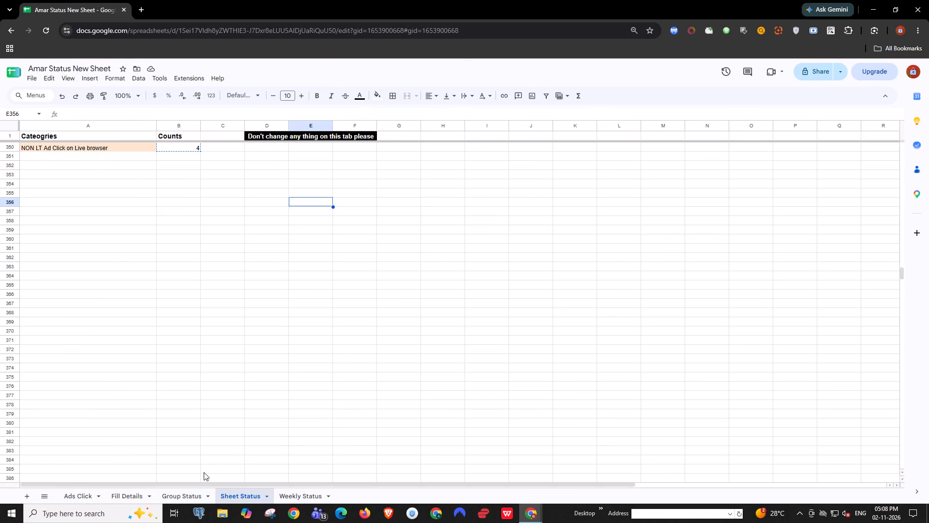
click(163, 499)
click(290, 244)
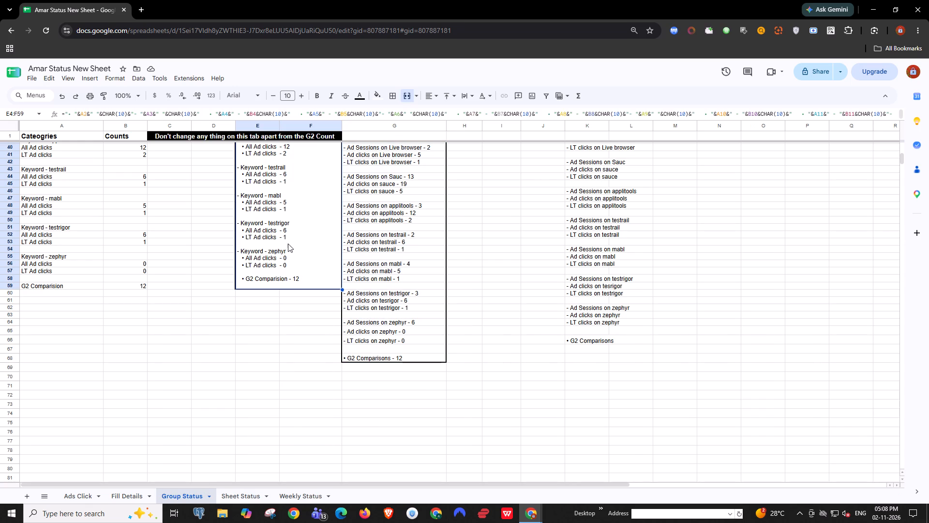
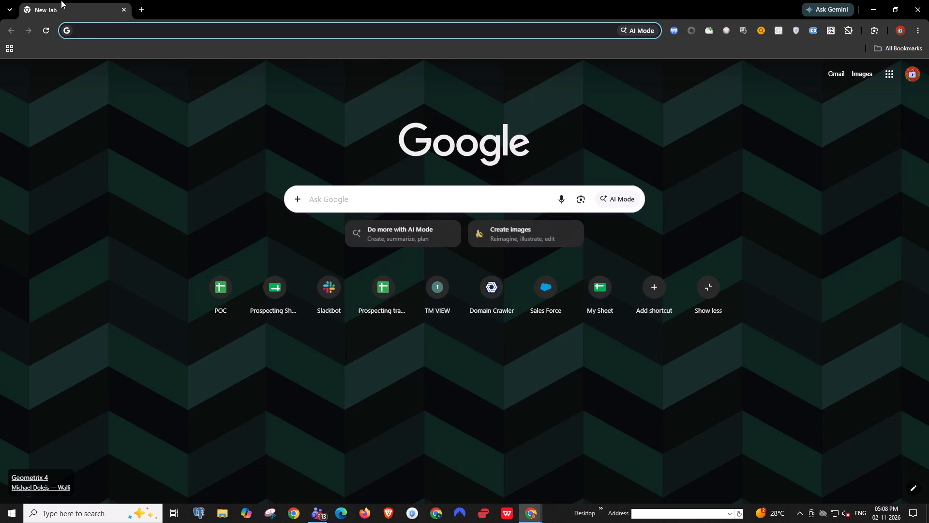
Open the E225 Tracking Sheet document in the browser.
text(e225)
key(Return)
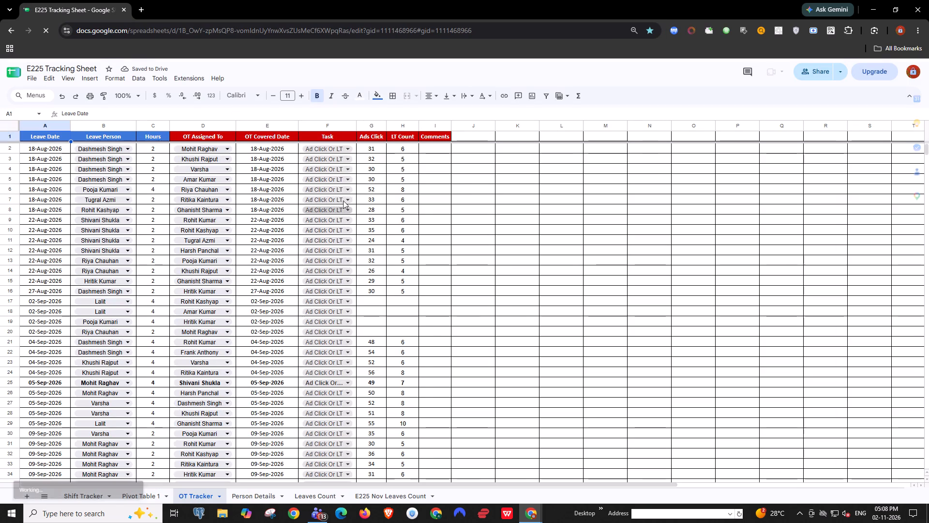
click(496, 177)
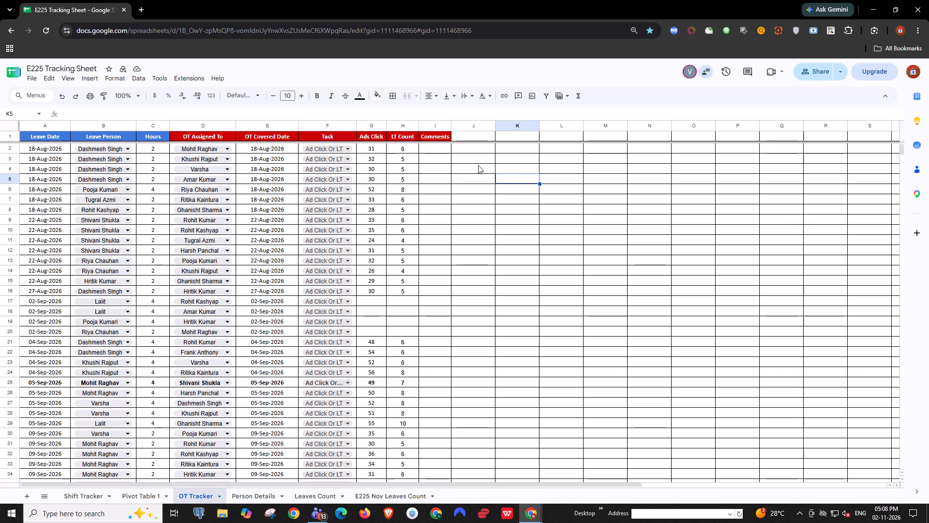
In Shift Tracker, go to the first 2-Nov-2026 Ad Sessions row and select its Volume / Units cell, E3128.
click(74, 494)
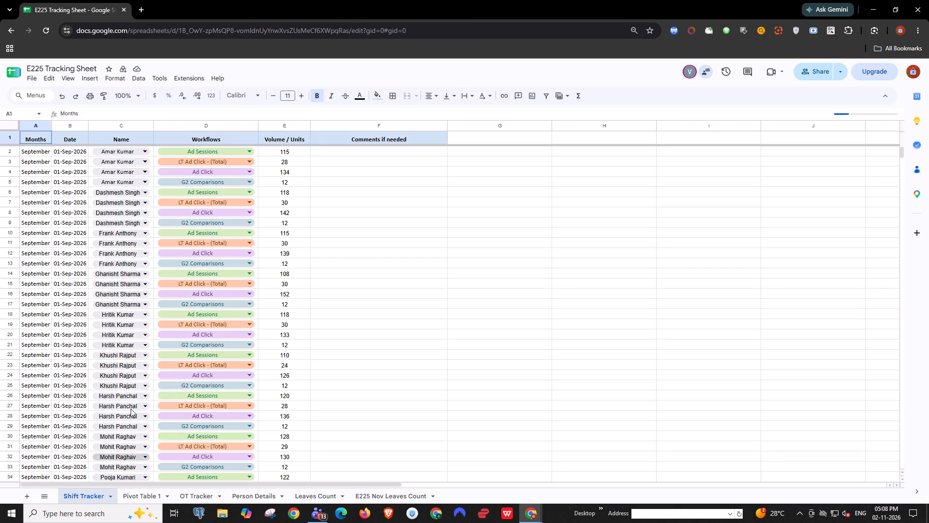
click(73, 453)
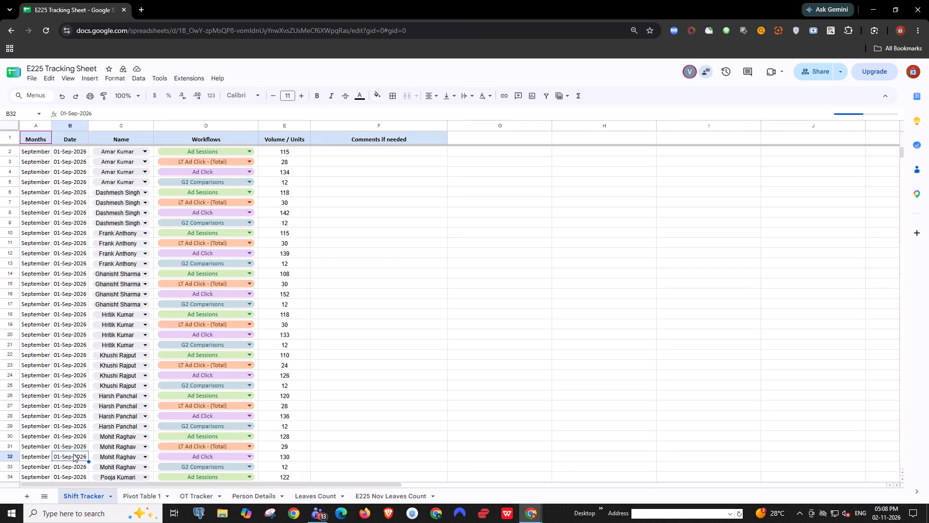
key(ctrl+Down)
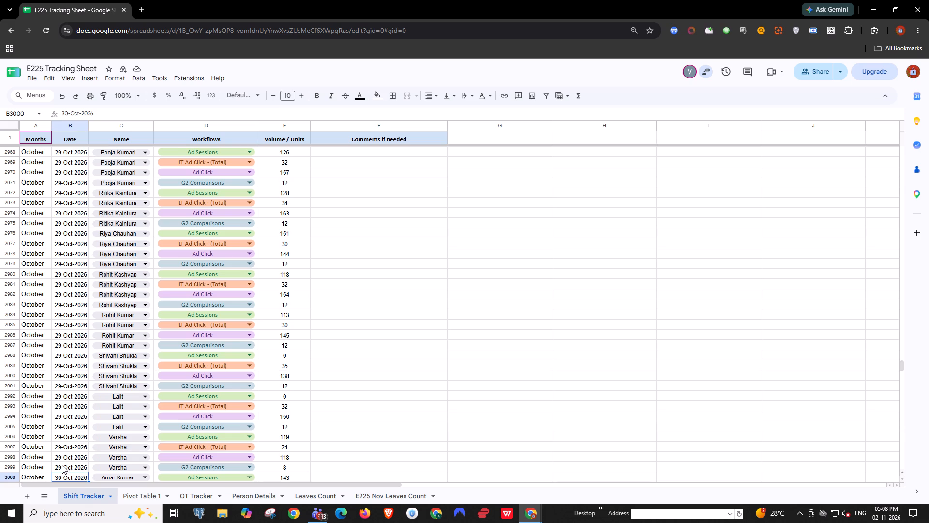
scroll(152, 423, down, 2)
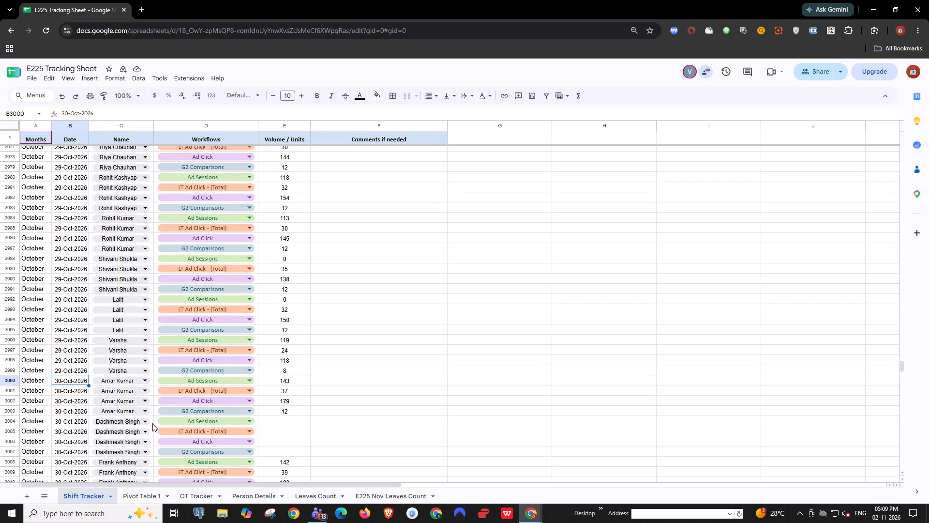
scroll(80, 408, down, 9)
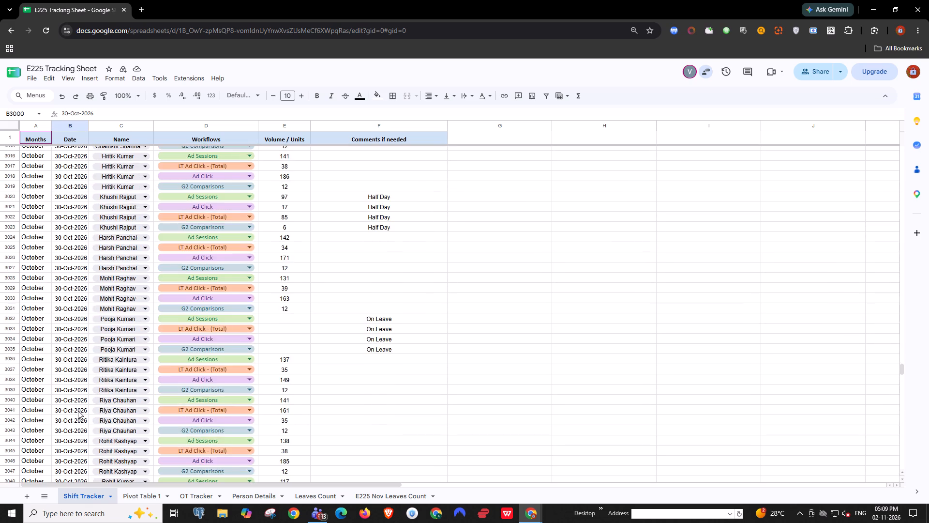
scroll(78, 411, down, 10)
scroll(78, 413, up, 2)
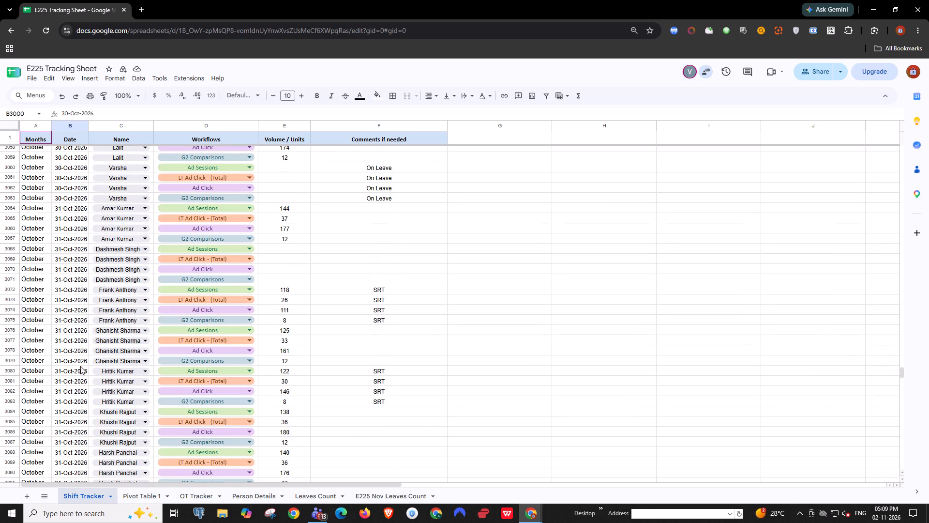
scroll(125, 335, down, 13)
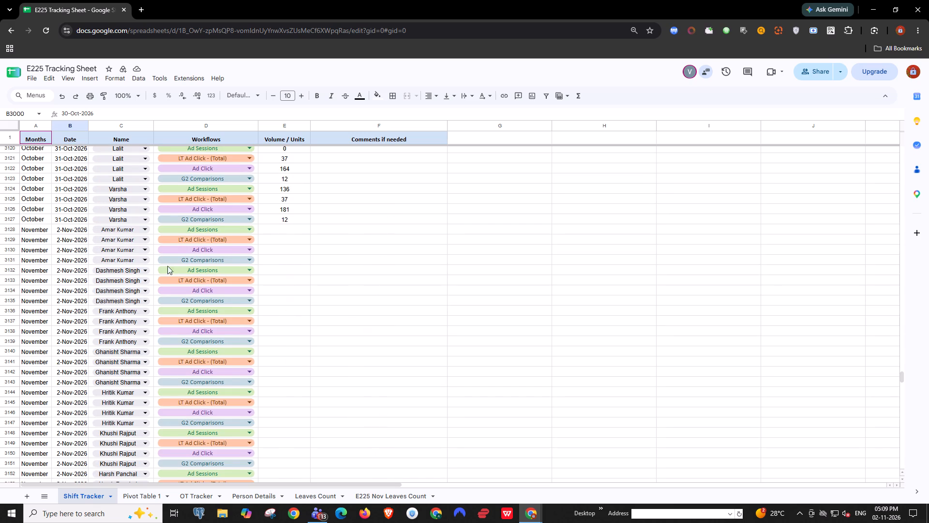
click(281, 232)
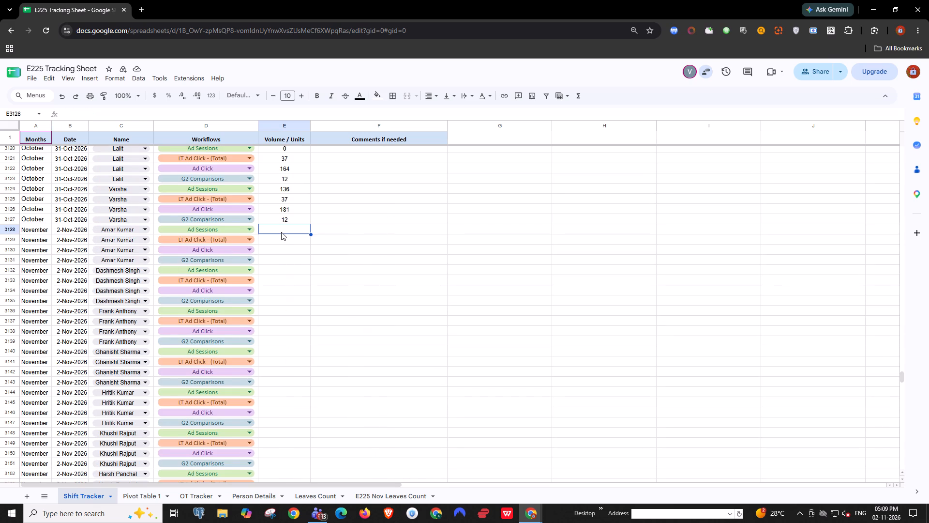